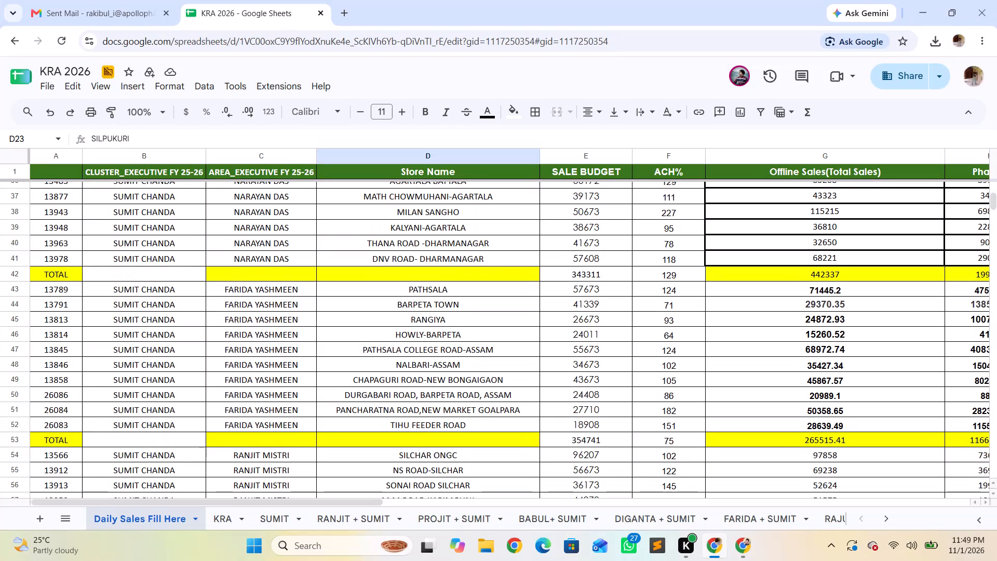
# Enter Bamuni Maidan's Offline Sales 16252.45, Pharma 8220.85, PL 1177, Gen 1507.56 and FMCG 5322.04, and copy the FMCG value.
pyautogui.scroll(-3, 732, 190)
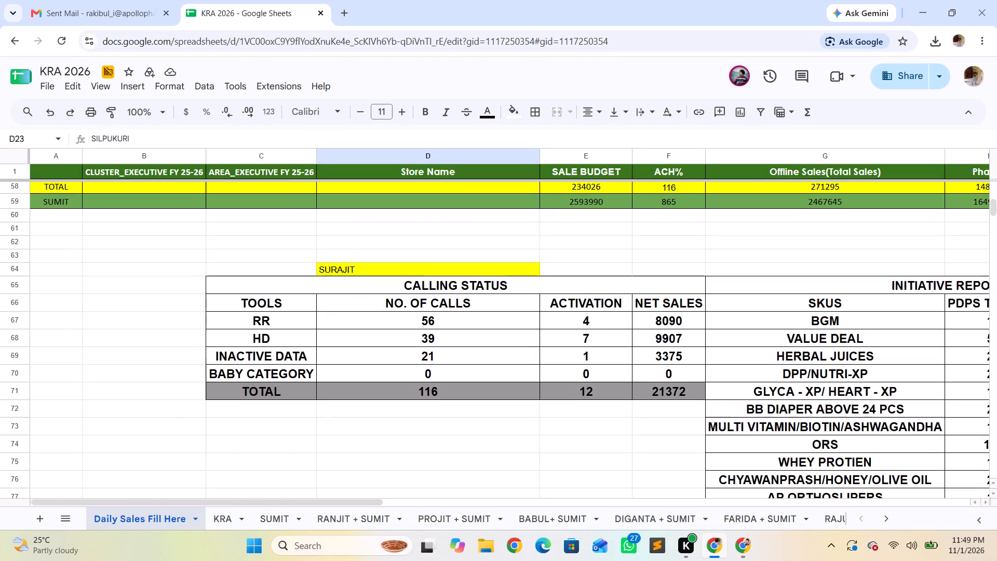
pyautogui.scroll(-1, 732, 190)
pyautogui.scroll(6, 732, 190)
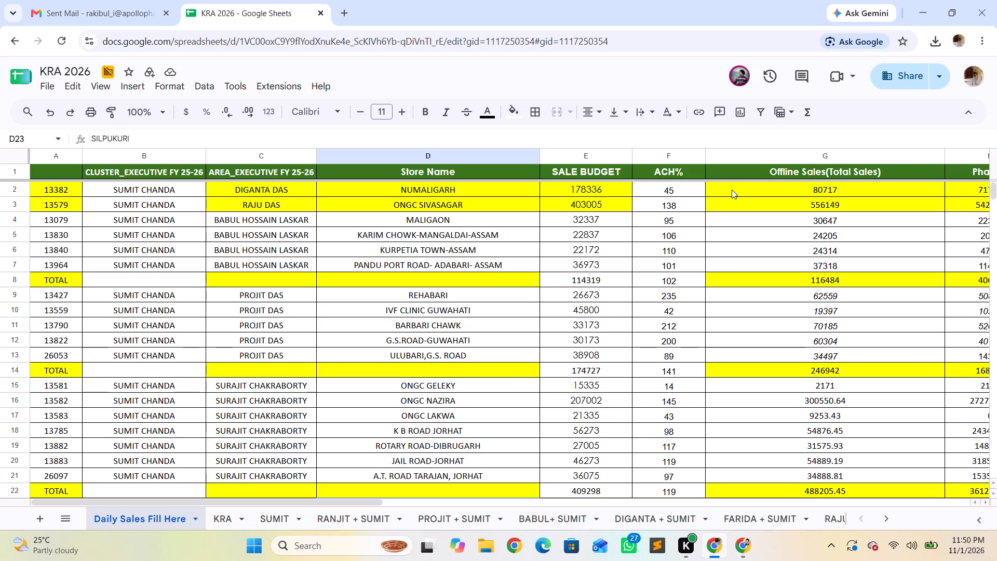
pyautogui.scroll(-5, 780, 322)
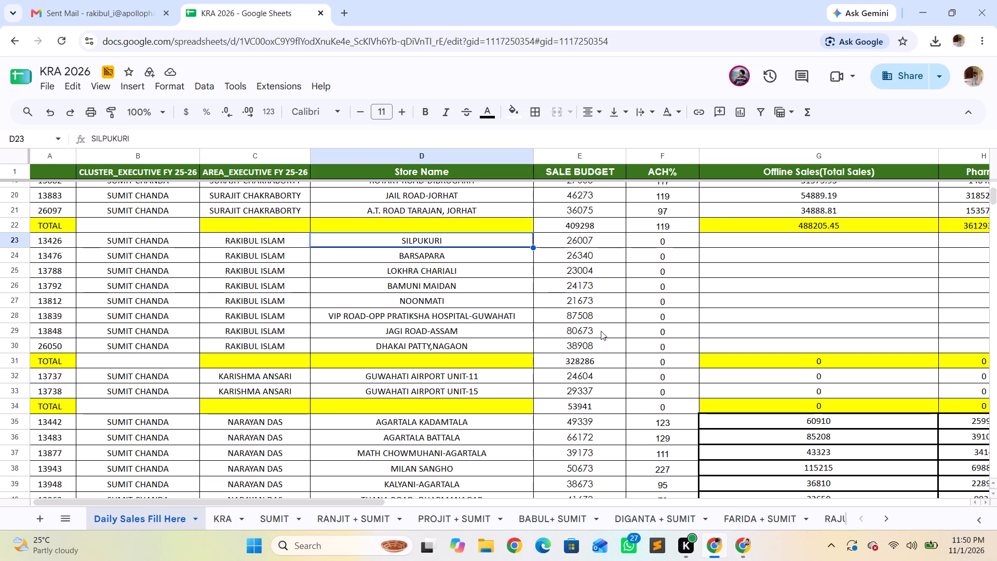
pyautogui.press('Down')
pyautogui.press('Down')
pyautogui.press('Down')
pyautogui.press('Right')
pyautogui.press('Right')
pyautogui.press('Right')
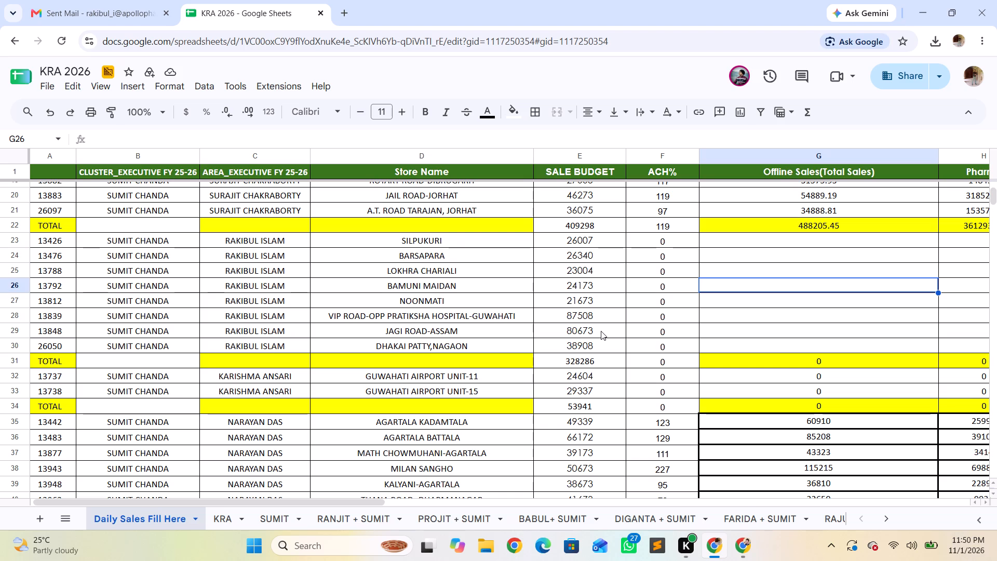
pyautogui.write('162')
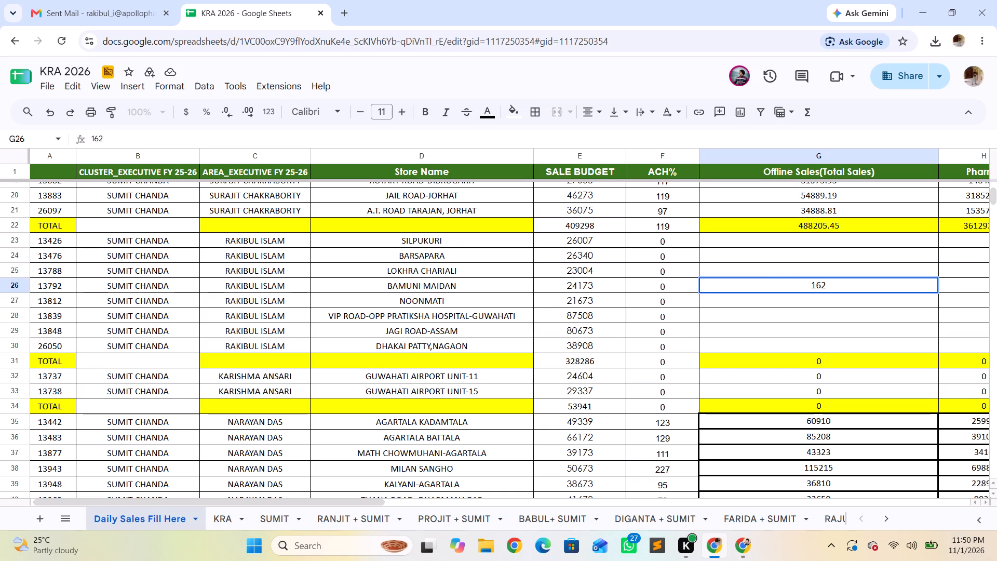
pyautogui.write('52.45')
pyautogui.press('Right')
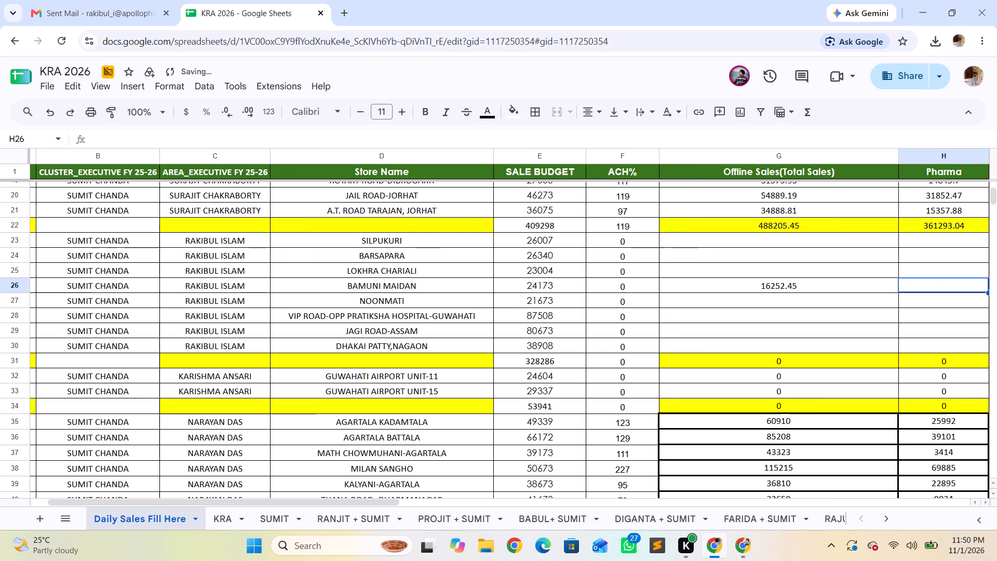
pyautogui.write('8220.85')
pyautogui.press('Right')
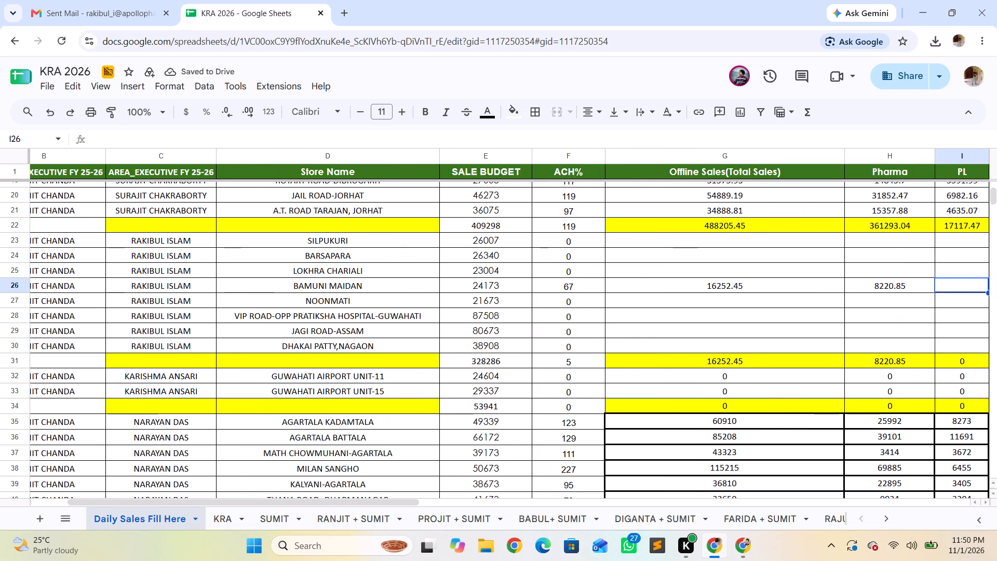
pyautogui.write('1177')
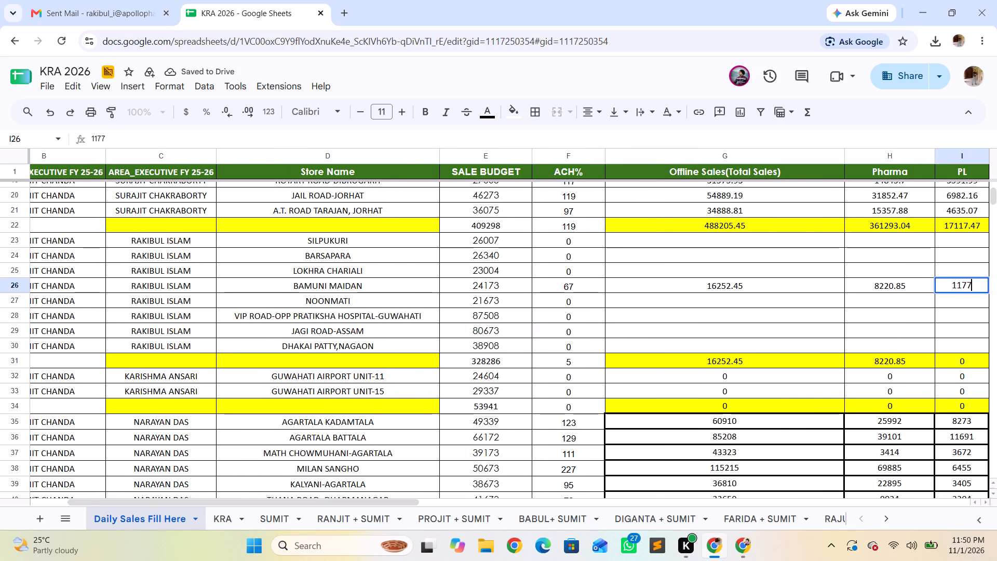
pyautogui.press('Right')
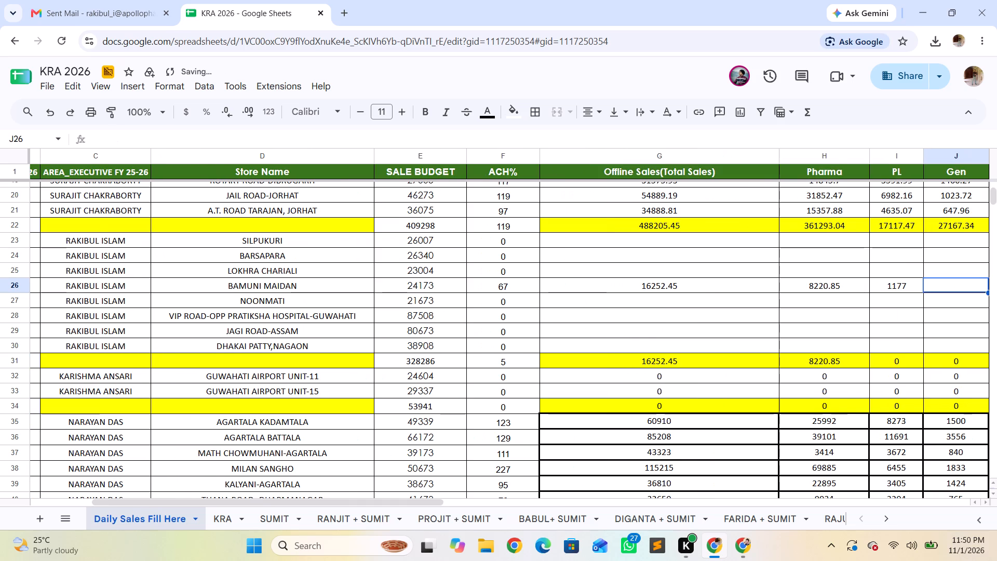
pyautogui.write('1507.56')
pyautogui.press('Right')
pyautogui.write('5322.04')
pyautogui.press('Right')
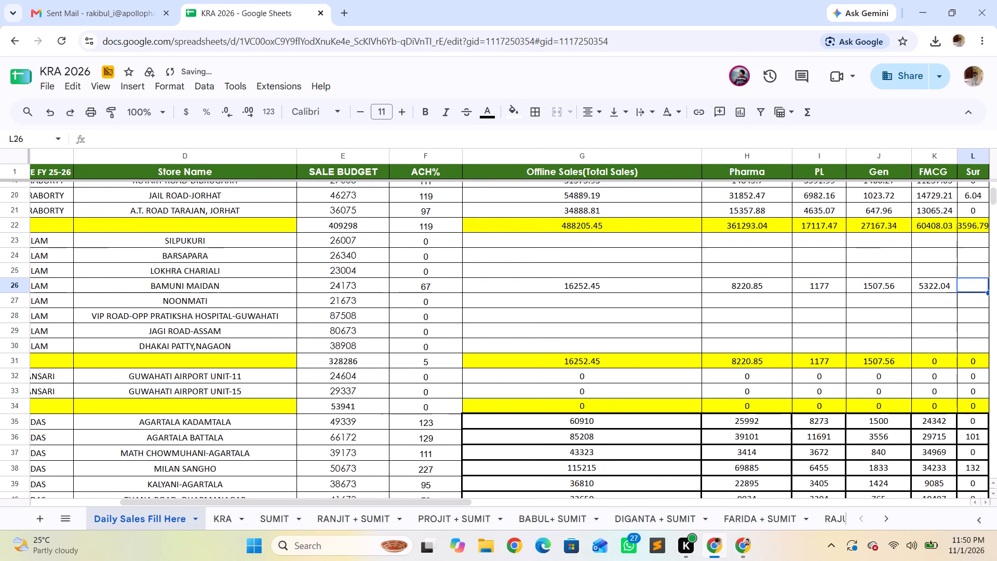
pyautogui.press('Left')
pyautogui.hotkey('ctrl', 'c')
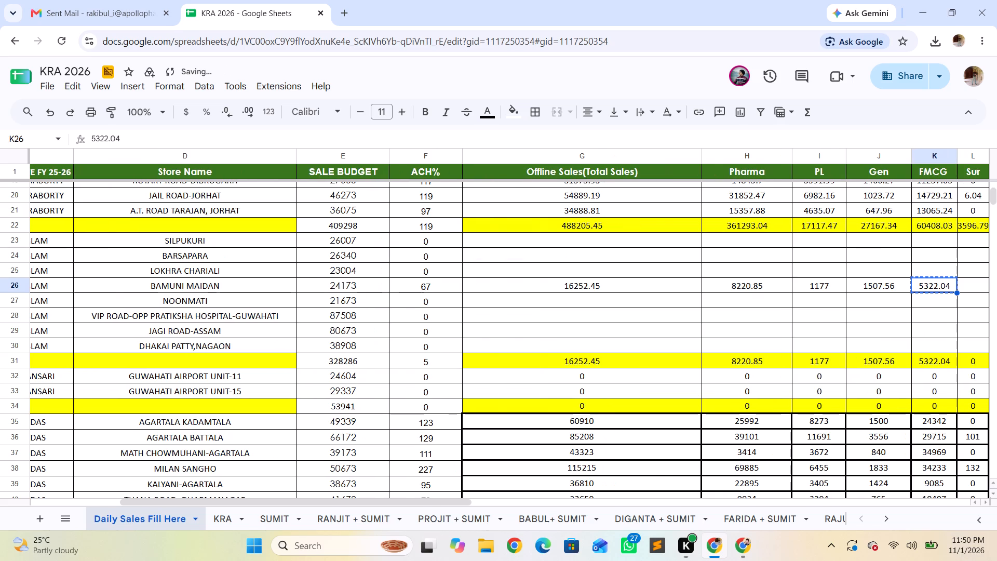
# Enter 0 for Bamuni Maidan's Sur, ONE CARD, HD Bill, HD BILL VALUE and CIRCLE ENROLLMENT.
pyautogui.press('Right')
pyautogui.press('0')
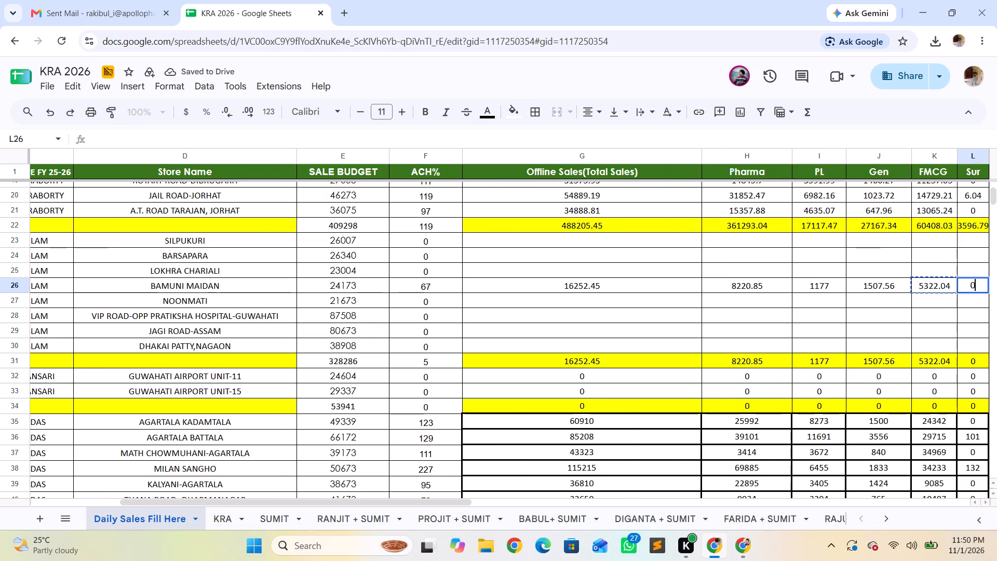
pyautogui.press('Right')
pyautogui.press('0')
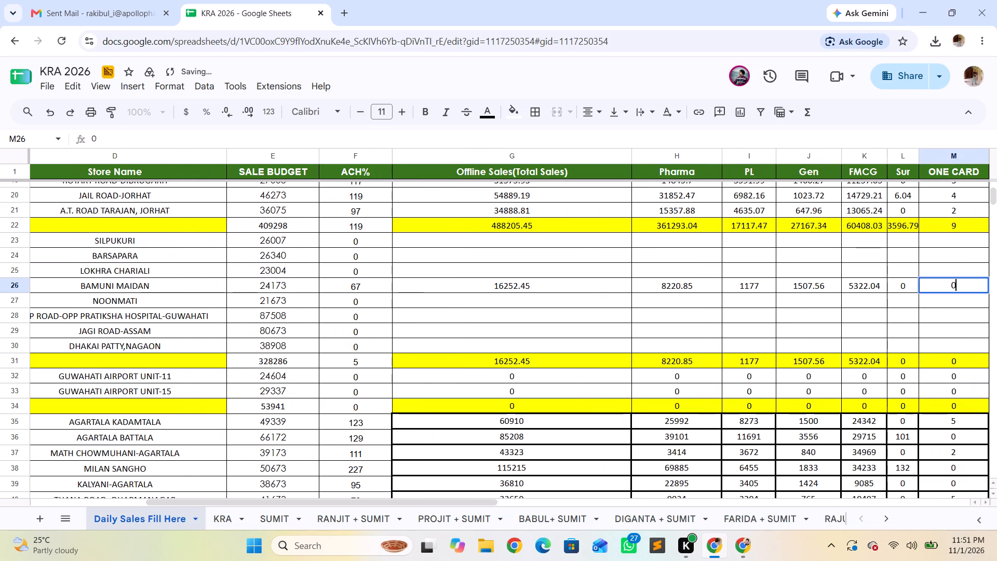
pyautogui.press('Right')
pyautogui.press('0')
pyautogui.press('Right')
pyautogui.press('0')
pyautogui.press('Right')
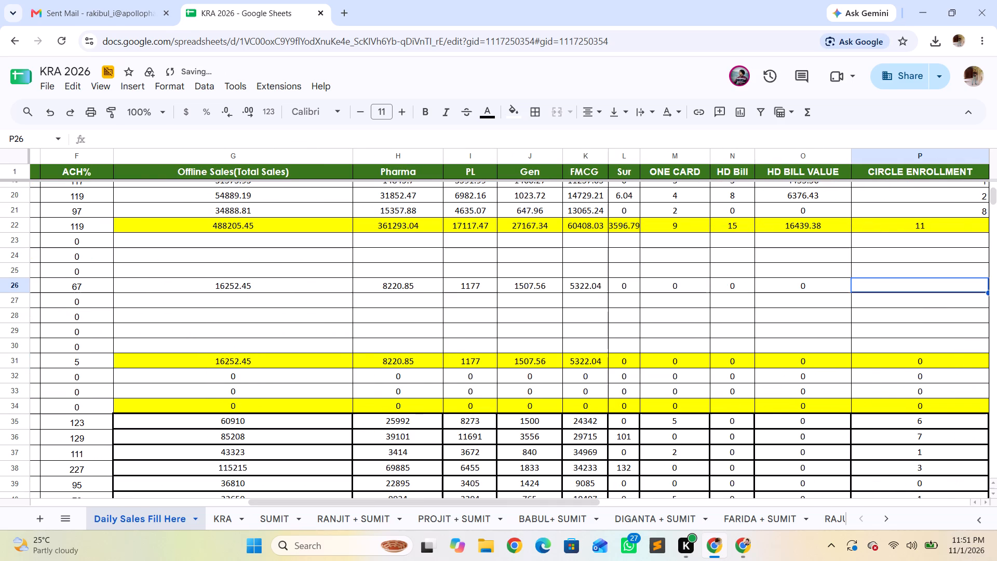
pyautogui.press('0')
pyautogui.press('Right')
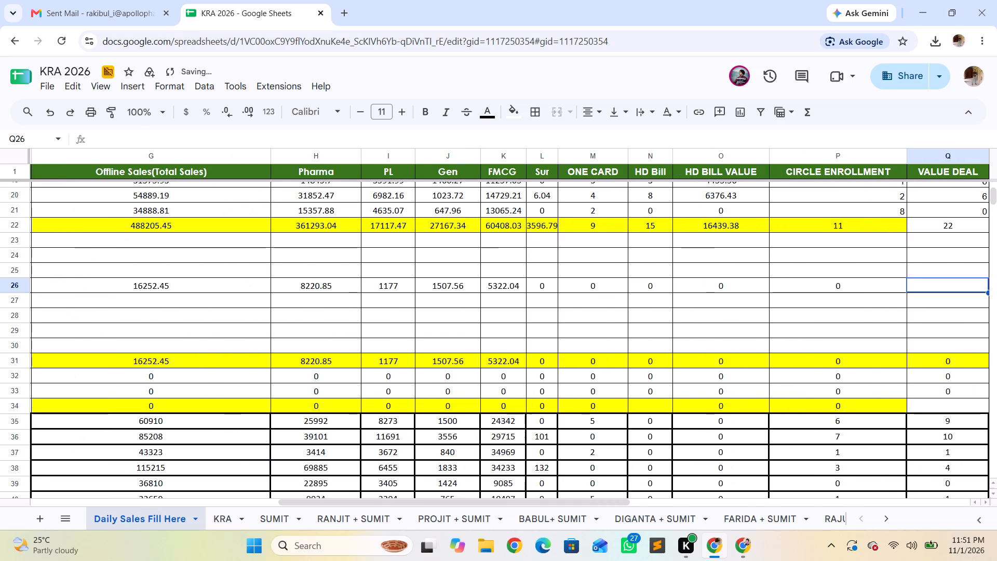
# Set Bamuni Maidan's VALUE DEAL to 2 and BILL COUNT to 40, paste 5322.04 as offline FMCG, and enter 0 for online FMCG.
pyautogui.press('2')
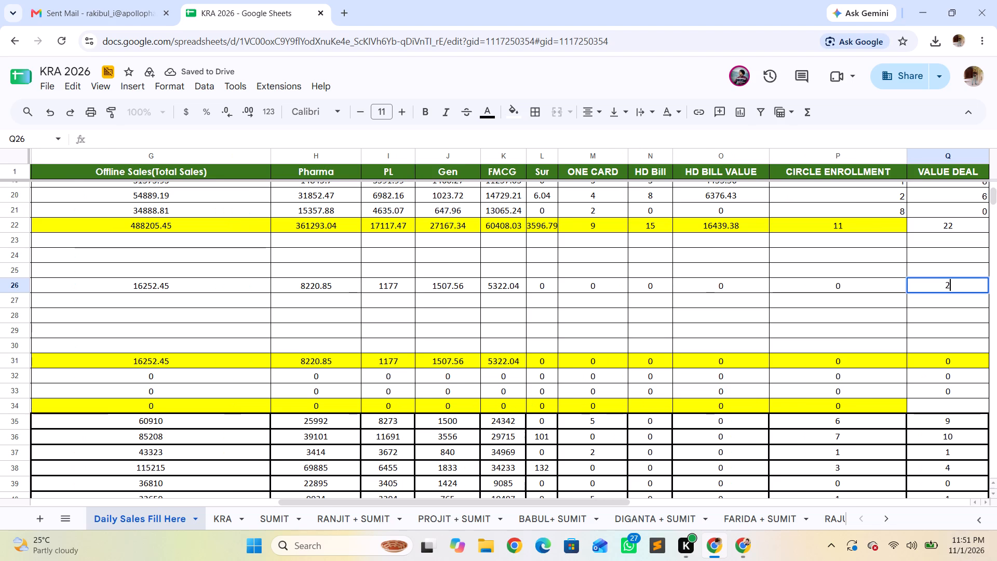
pyautogui.press('Right')
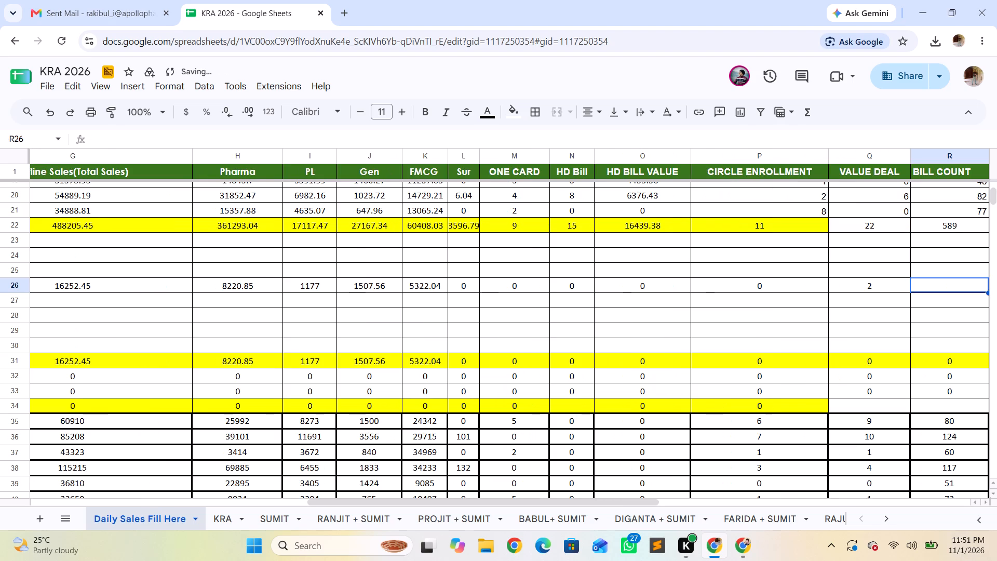
pyautogui.write('40')
pyautogui.press('Right')
pyautogui.press('Right')
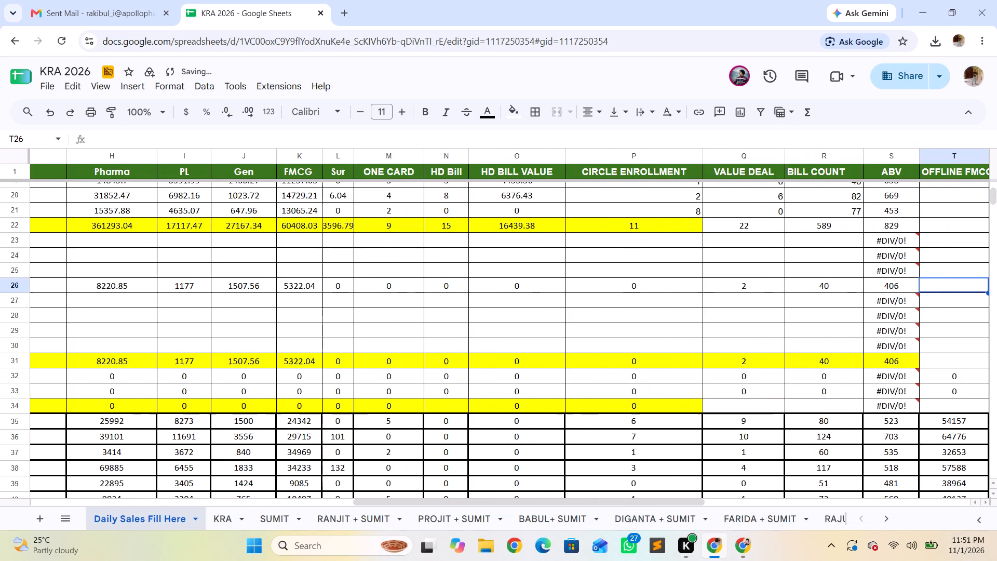
pyautogui.hotkey('ctrl', 'v')
pyautogui.press('Right')
pyautogui.press('0')
pyautogui.press('Right')
# Enter Barsapara's Offline Sales 40069.07, Pharma 19763.86, PL 4233.84, Gen 5678.34 and FMCG 9721.53, and copy the FMCG value.
pyautogui.press('Left')
pyautogui.press('Left')
pyautogui.press('Left')
pyautogui.press('Left')
pyautogui.press('Left')
pyautogui.press('Left')
pyautogui.press('Left')
pyautogui.press('Left')
pyautogui.press('Left')
pyautogui.press('Left')
pyautogui.press('Left')
pyautogui.press('Left')
pyautogui.press('Left')
pyautogui.press('Left')
pyautogui.press('Left')
pyautogui.press('Left')
pyautogui.press('Left')
pyautogui.press('Left')
pyautogui.press('Left')
pyautogui.press('Left')
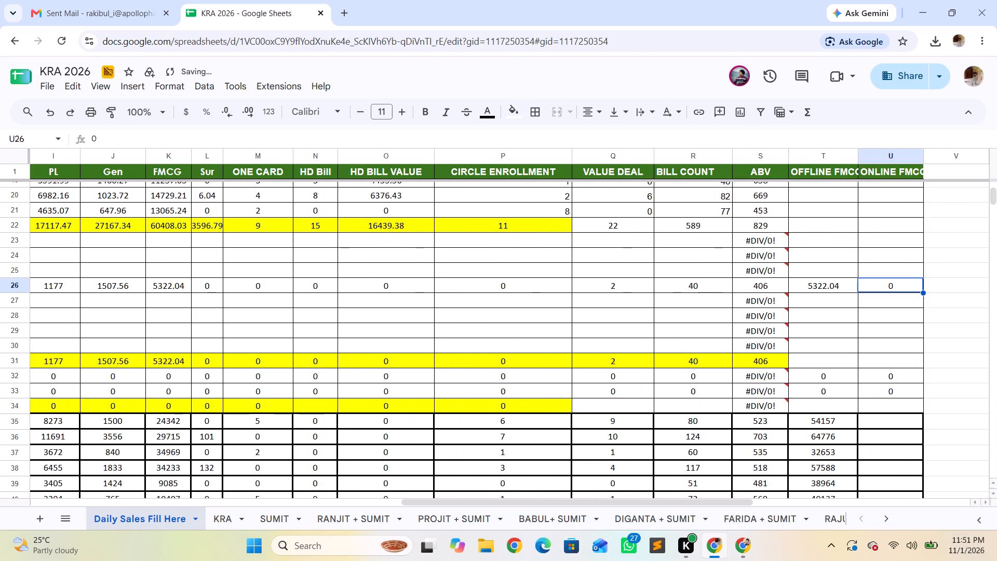
pyautogui.press('Right')
pyautogui.press('Right')
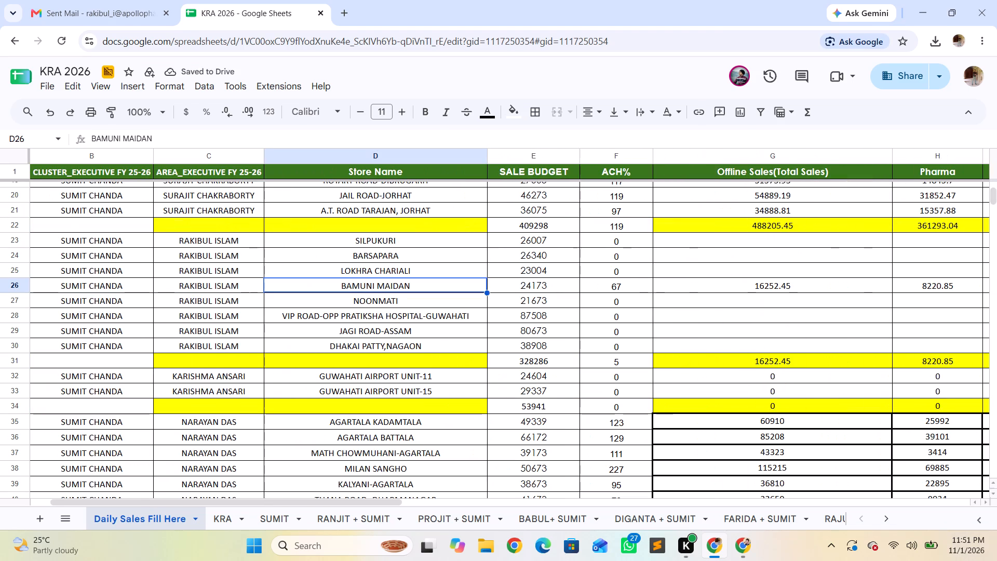
pyautogui.press('Up')
pyautogui.press('Up')
pyautogui.press('Right')
pyautogui.press('Right')
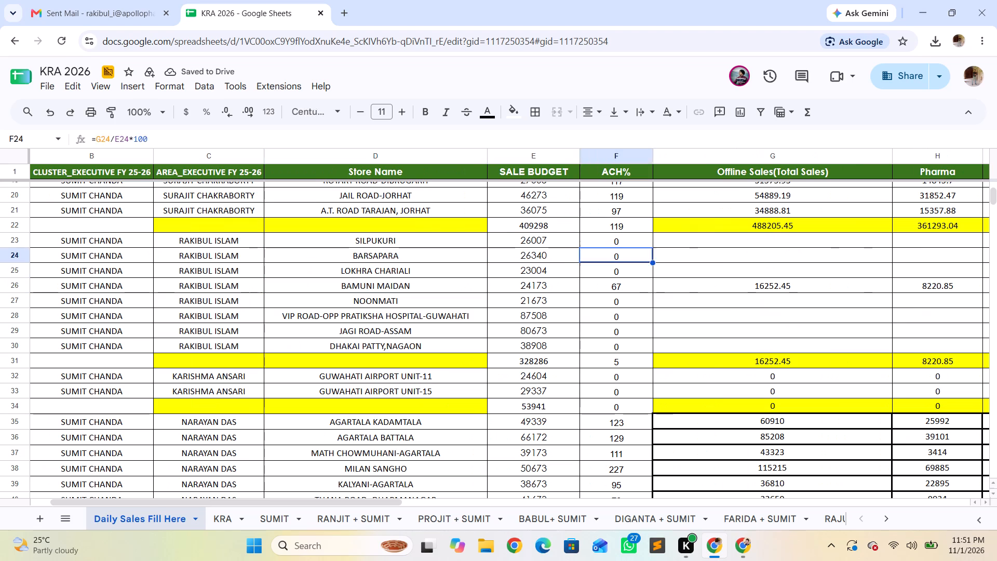
pyautogui.press('Right')
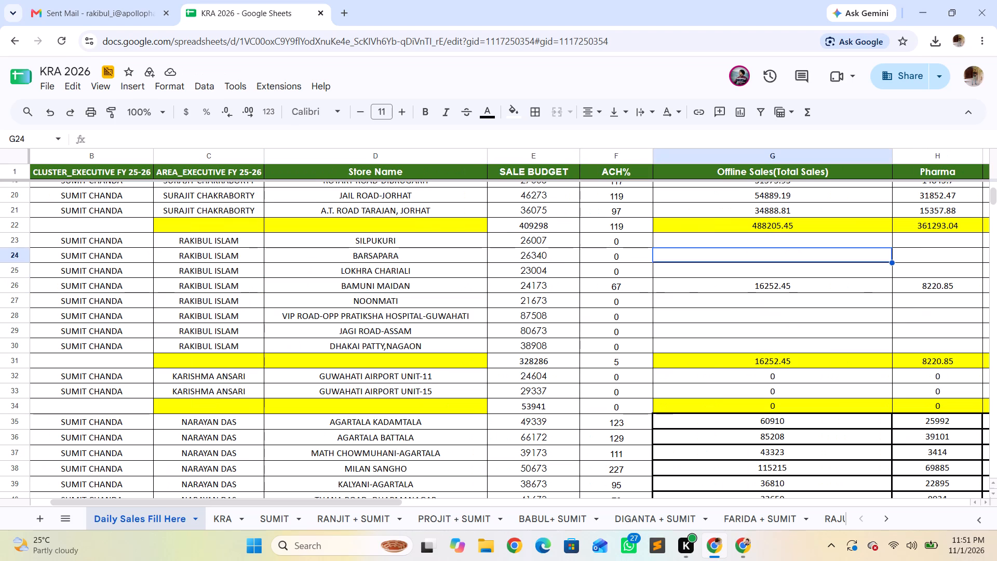
pyautogui.write('40069.07')
pyautogui.press('Right')
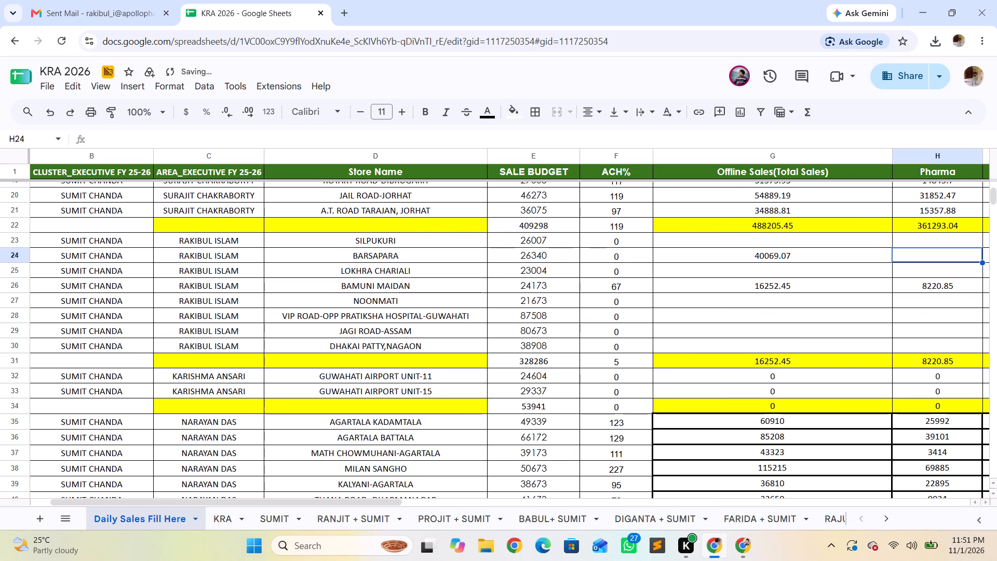
pyautogui.write('19763.86')
pyautogui.press('Right')
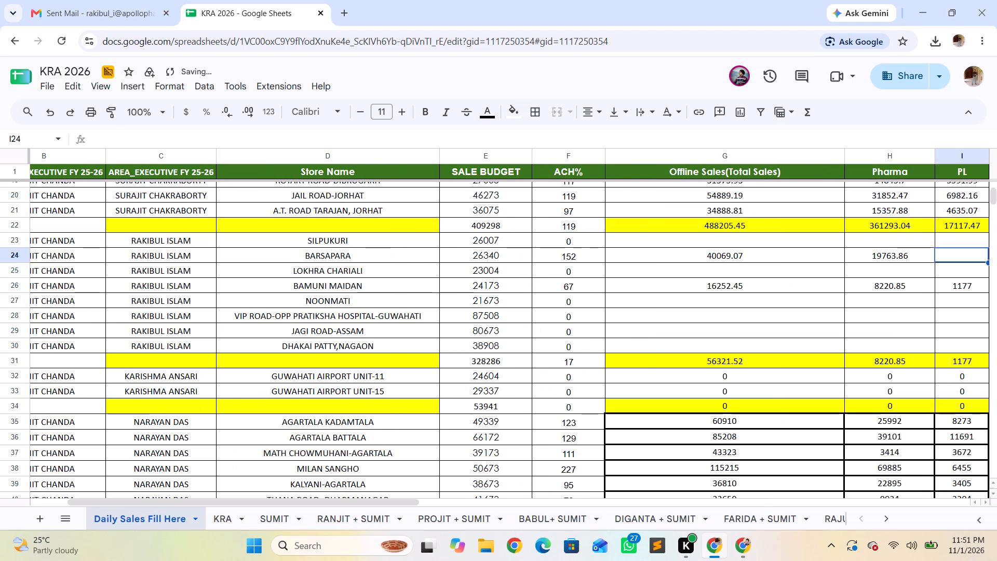
pyautogui.write('4233.84')
pyautogui.press('Right')
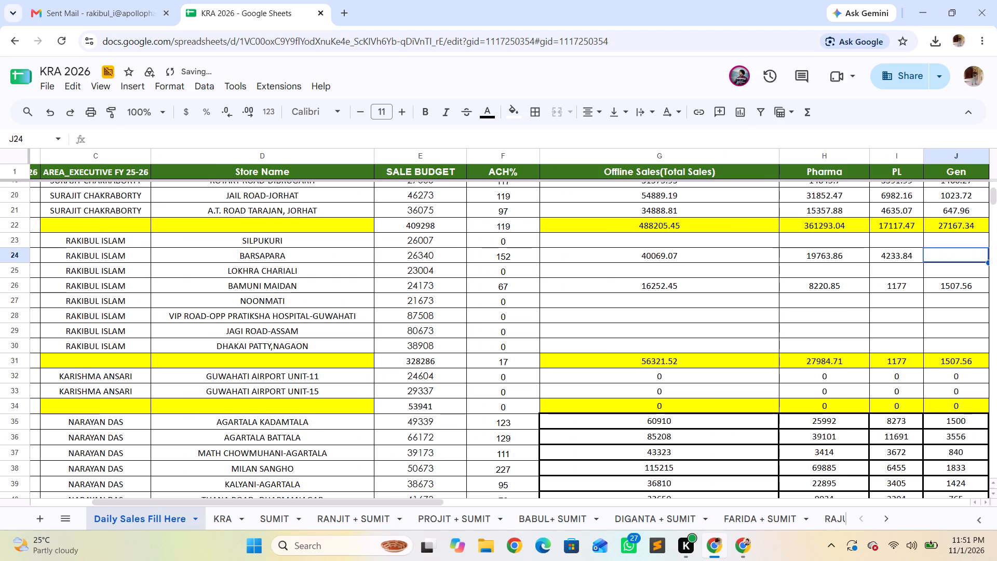
pyautogui.write('5678.34')
pyautogui.press('Right')
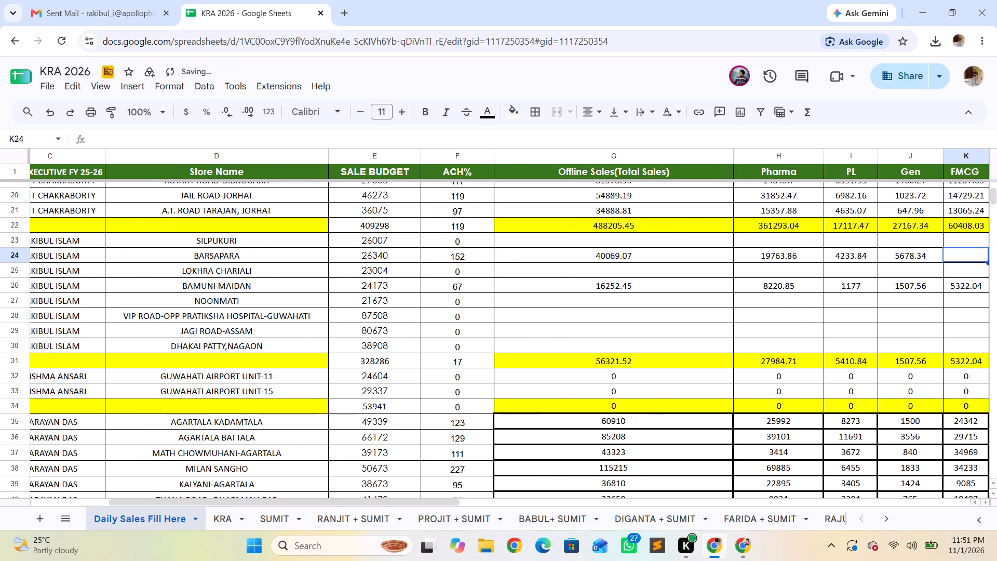
pyautogui.write('9721.53')
pyautogui.press('Right')
pyautogui.press('Left')
pyautogui.hotkey('ctrl', 'c')
# Enter 0 for Barsapara's Sur, ONE CARD, HD Bill and HD BILL VALUE.
pyautogui.press('Right')
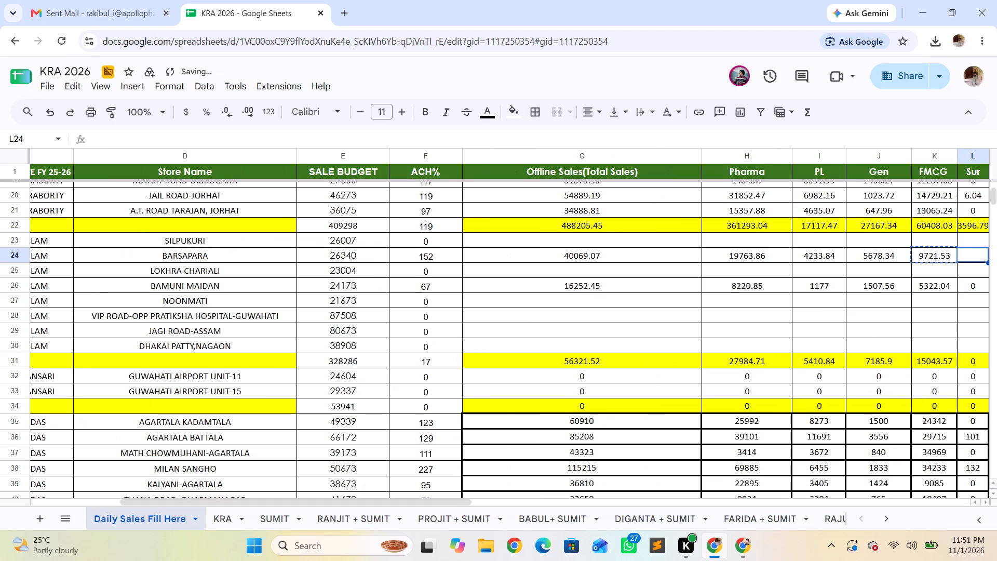
pyautogui.press('0')
pyautogui.press('Right')
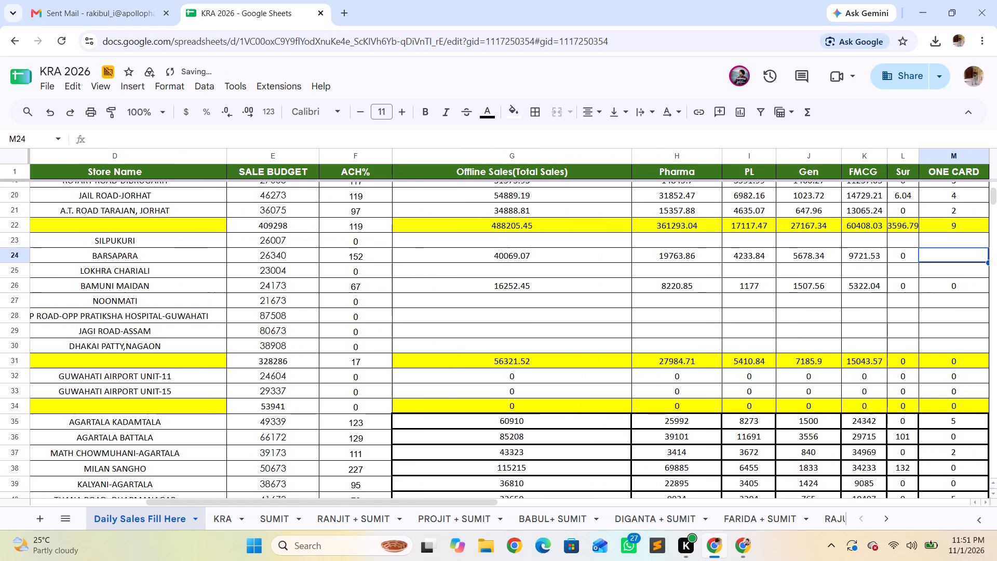
pyautogui.press('0')
pyautogui.press('Right')
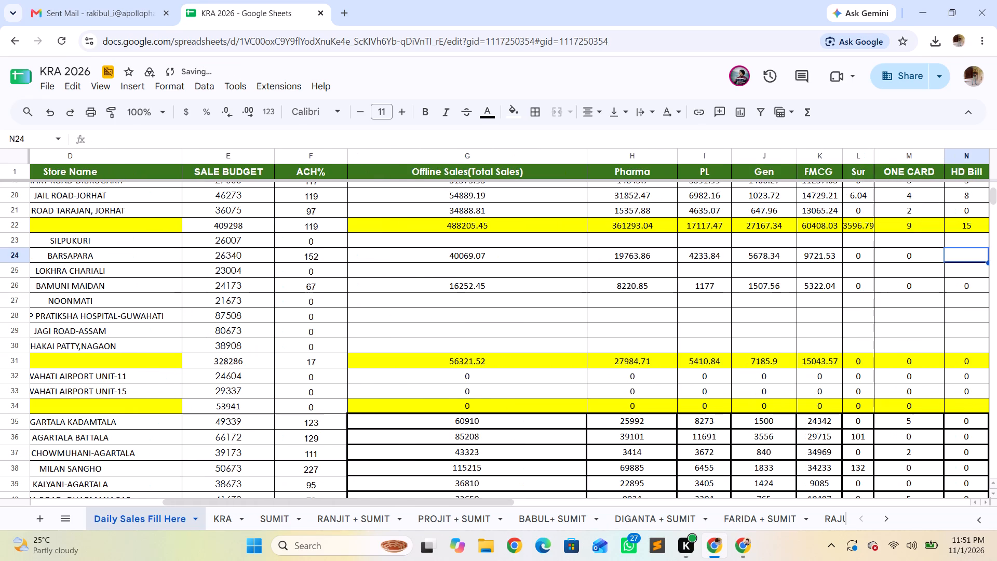
pyautogui.press('0')
pyautogui.press('Right')
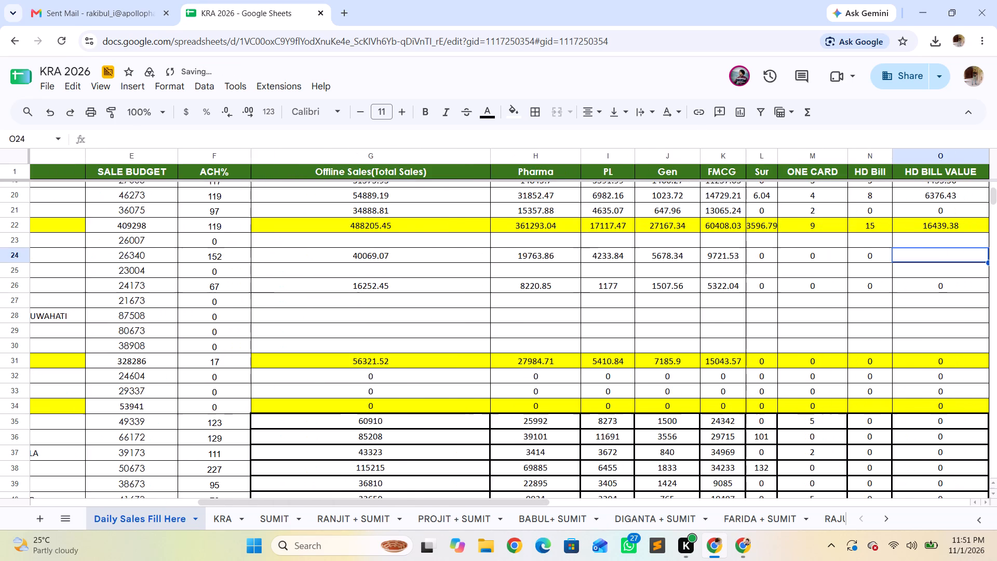
pyautogui.press('0')
pyautogui.press('Right')
# Set Barsapara's CIRCLE ENROLLMENT to 3, VALUE DEAL 8 and BILL COUNT 58, paste 9721.53 as offline FMCG, and enter 0 for online FMCG.
pyautogui.press('3')
pyautogui.press('Right')
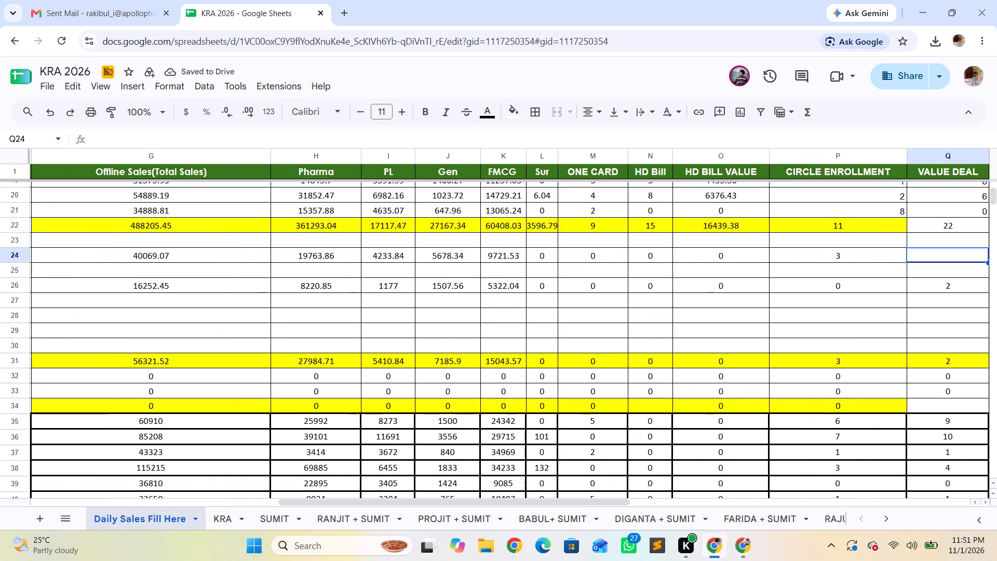
pyautogui.press('8')
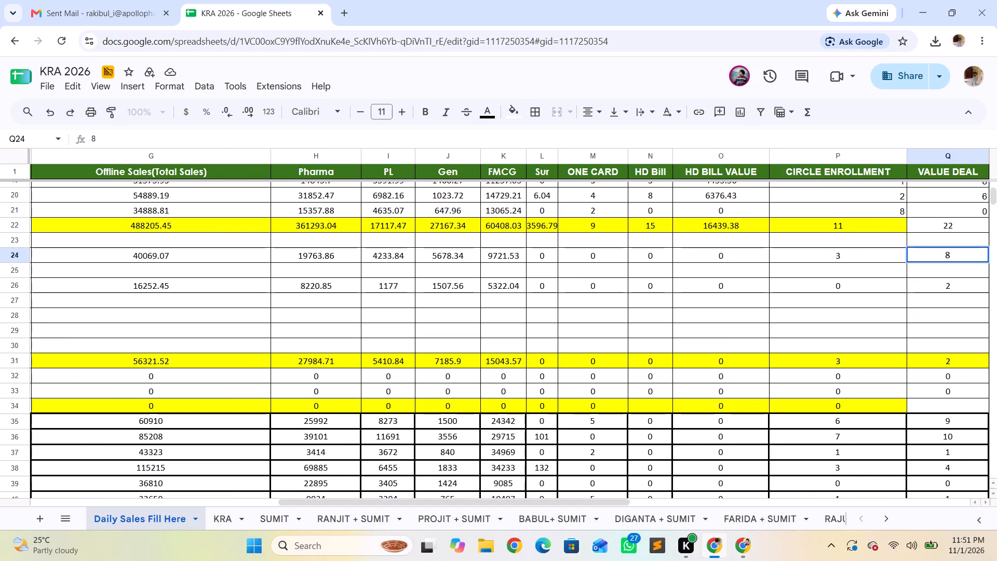
pyautogui.press('Right')
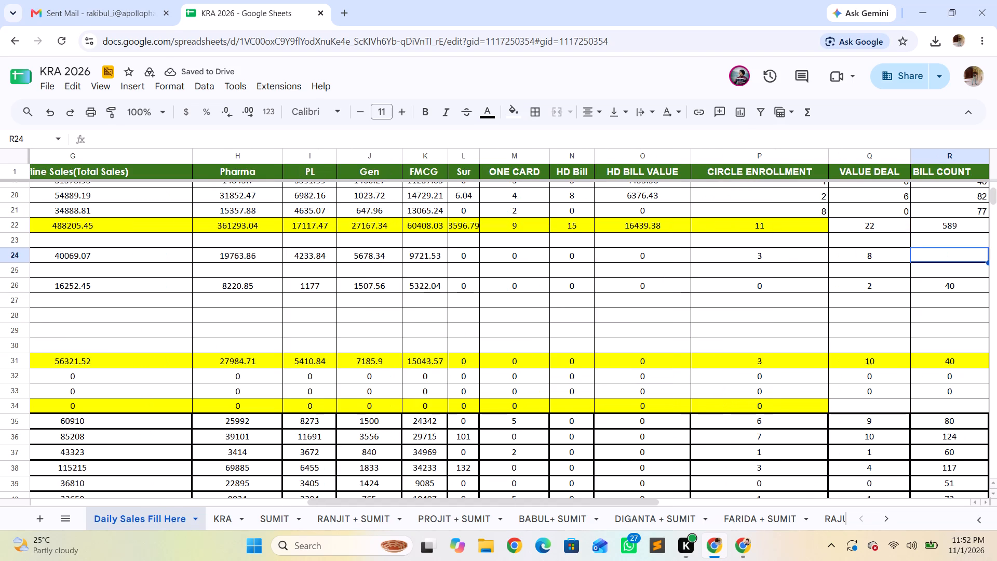
pyautogui.write('58')
pyautogui.press('Right')
pyautogui.press('Right')
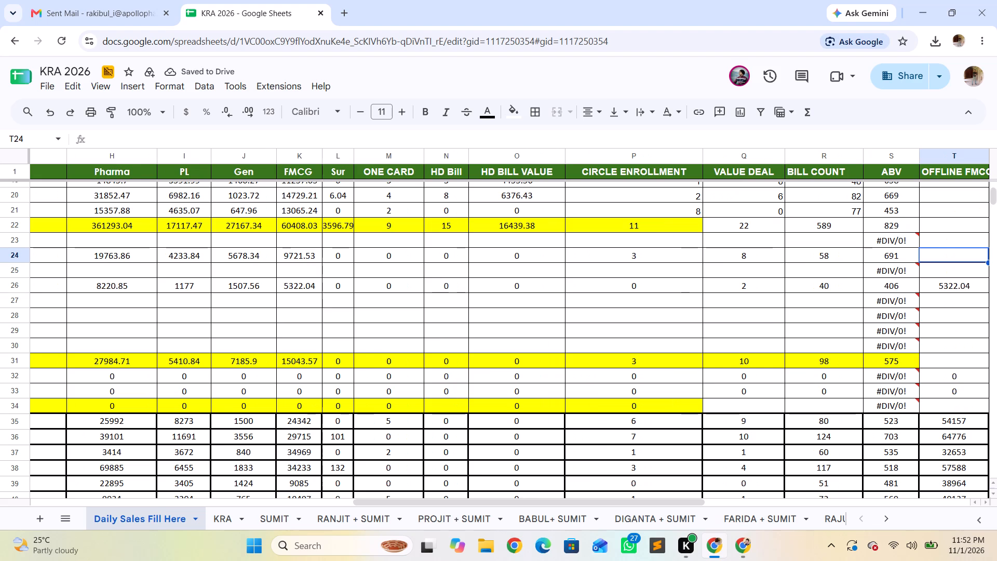
pyautogui.hotkey('ctrl', 'v')
pyautogui.press('Right')
pyautogui.press('0')
pyautogui.press('Right')
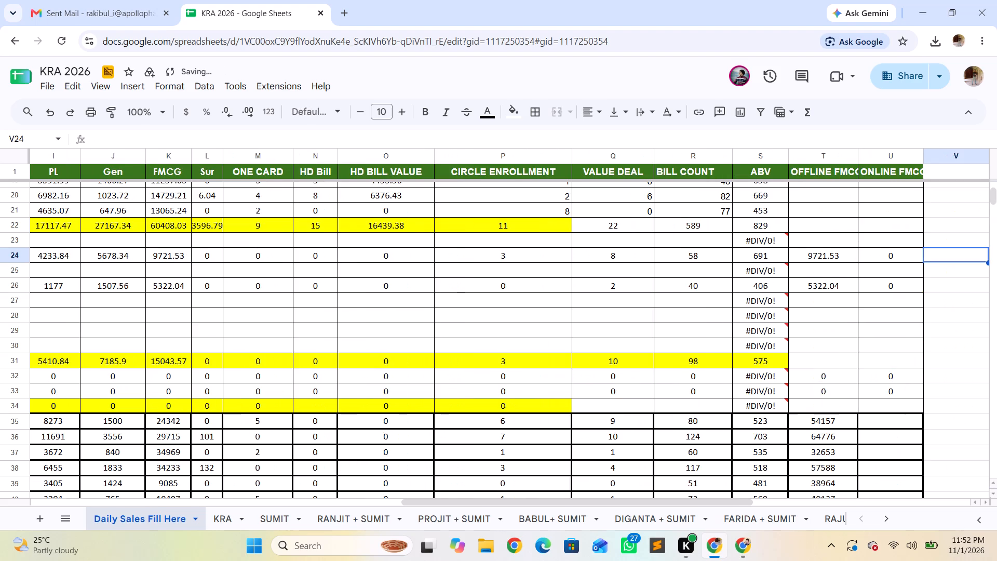
# Enter Dhakai Patty Nagaon's Offline Sales 53788, Pharma 23250, PL 2665, Gen 1484 and FMCG 25104, and copy the FMCG value.
pyautogui.press('Left')
pyautogui.press('Left')
pyautogui.press('Left')
pyautogui.press('Left')
pyautogui.press('Left')
pyautogui.press('Left')
pyautogui.press('Left')
pyautogui.press('Left')
pyautogui.press('Left')
pyautogui.press('Left')
pyautogui.press('Left')
pyautogui.press('Left')
pyautogui.press('Left')
pyautogui.press('Left')
pyautogui.press('Left')
pyautogui.press('Left')
pyautogui.press('Left')
pyautogui.press('Left')
pyautogui.press('Left')
pyautogui.press('Left')
pyautogui.press('Right')
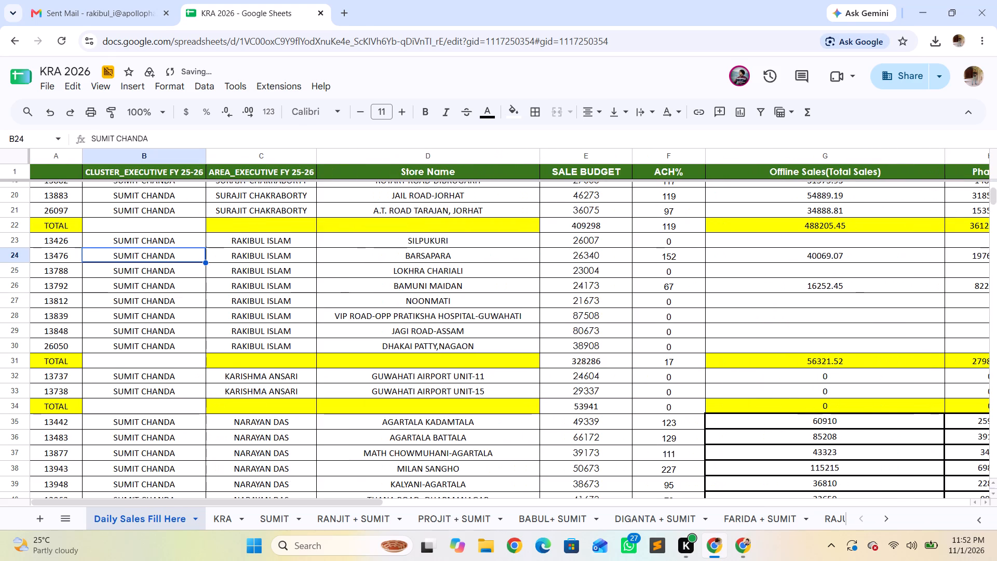
pyautogui.press('Right')
pyautogui.press('Right')
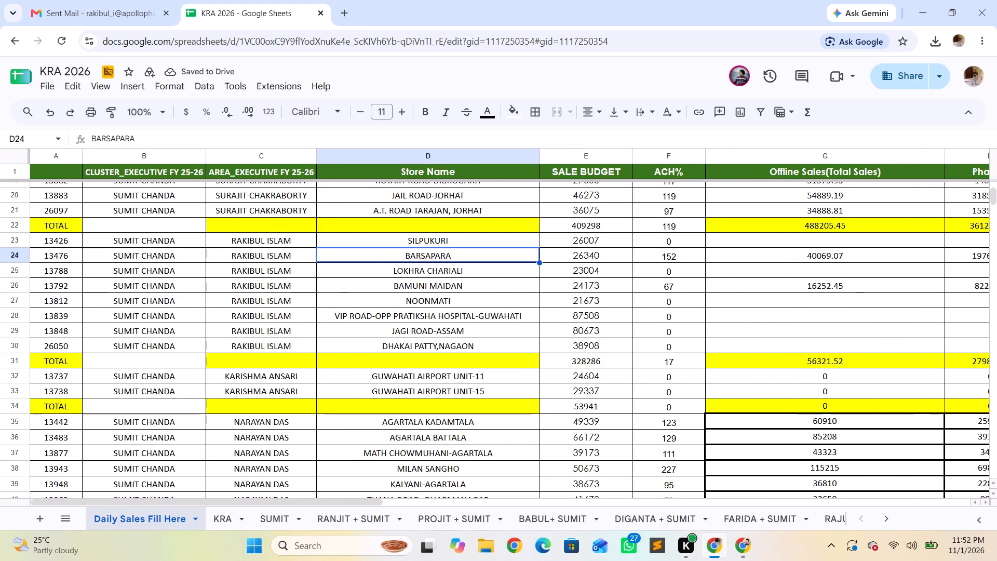
pyautogui.press('Down')
pyautogui.press('Down')
pyautogui.press('Down')
pyautogui.press('Down')
pyautogui.press('Down')
pyautogui.press('Down')
pyautogui.press('Right')
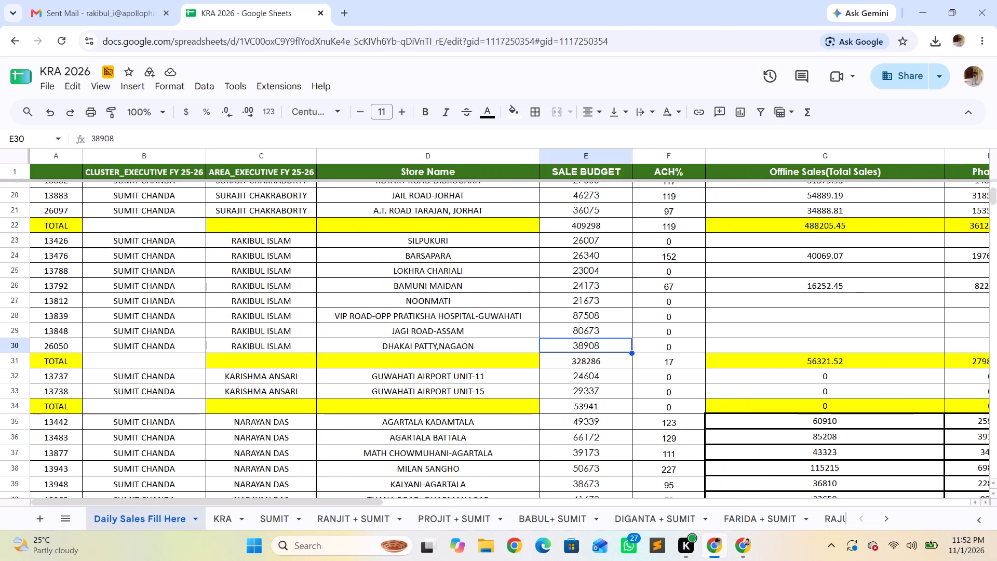
pyautogui.press('Right')
pyautogui.press('Right')
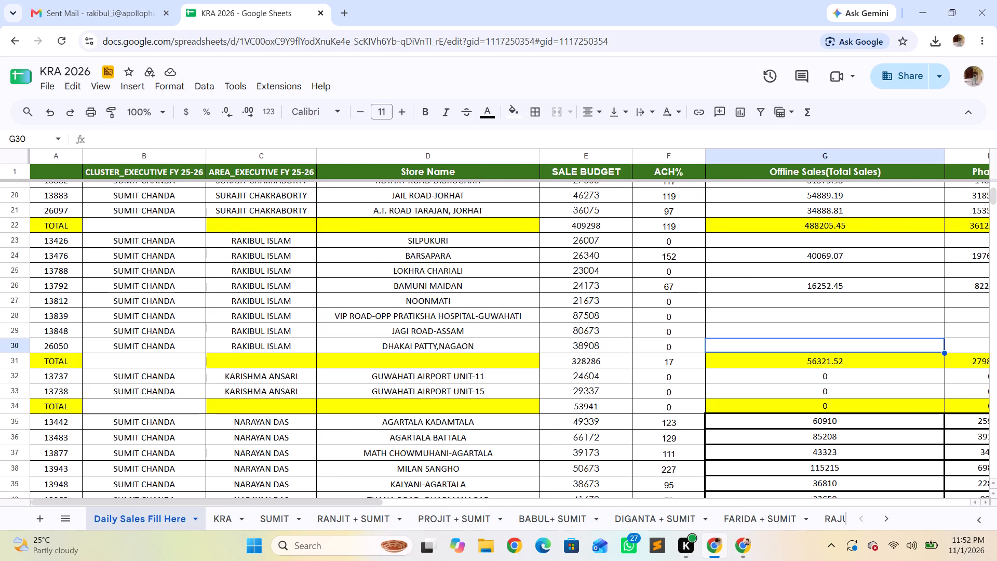
pyautogui.write('53788')
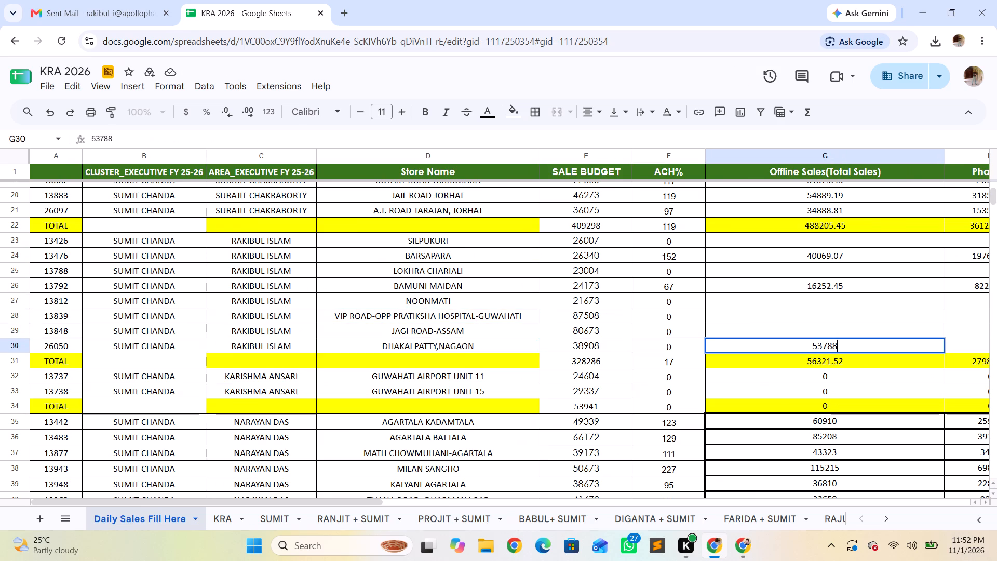
pyautogui.press('Right')
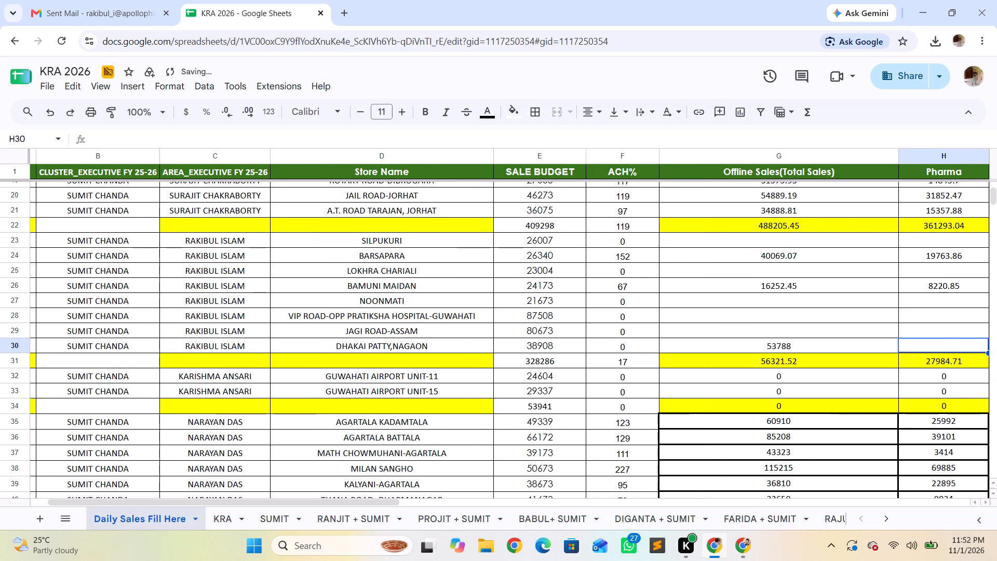
pyautogui.write('23250')
pyautogui.press('Right')
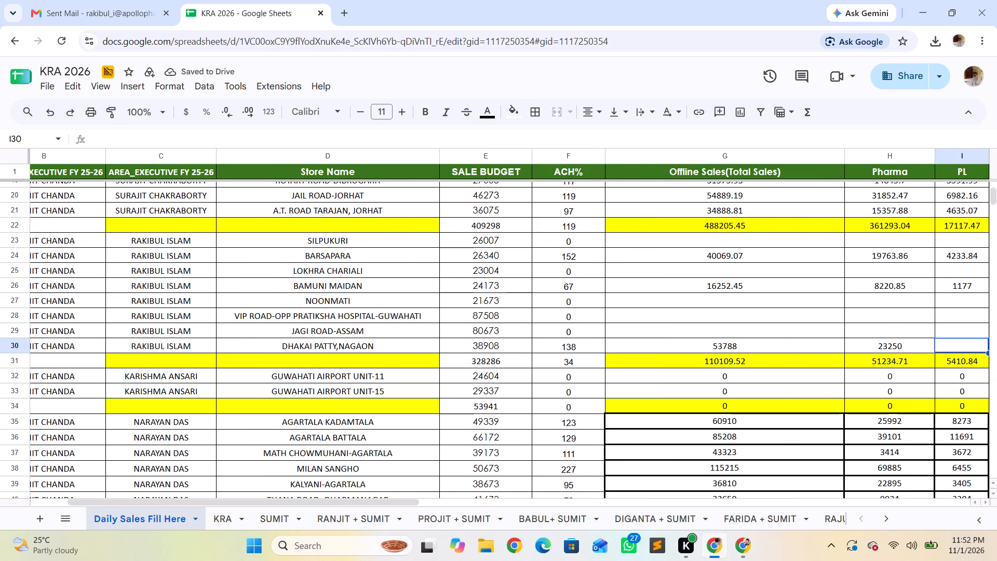
pyautogui.write('2665')
pyautogui.press('Right')
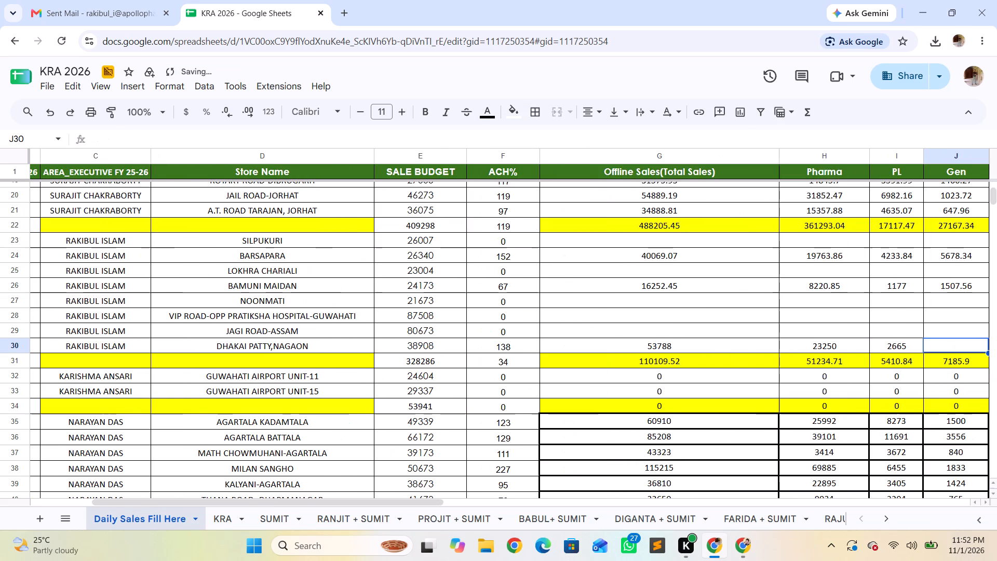
pyautogui.write('1484')
pyautogui.press('Right')
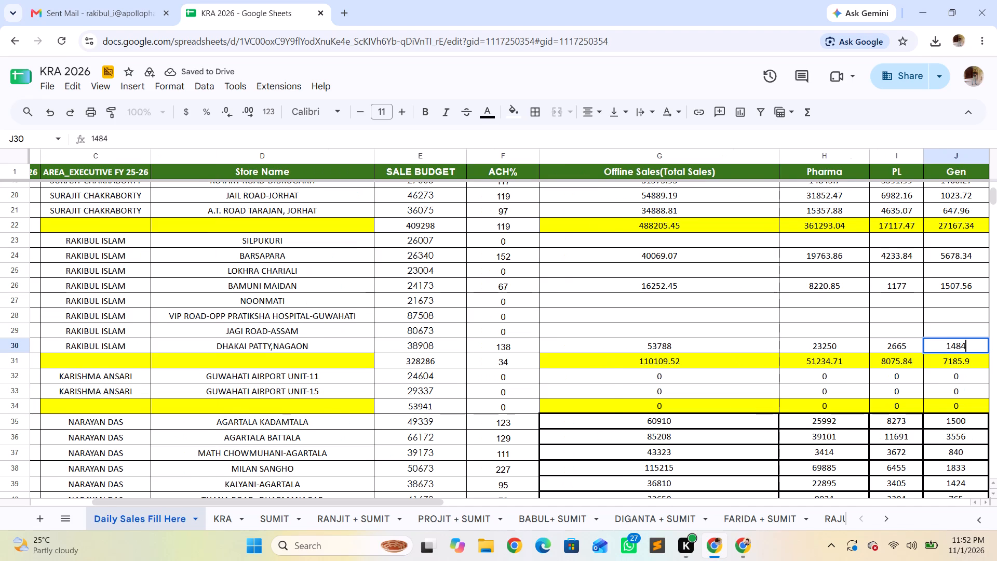
pyautogui.write('25104')
pyautogui.press('Right')
pyautogui.press('Left')
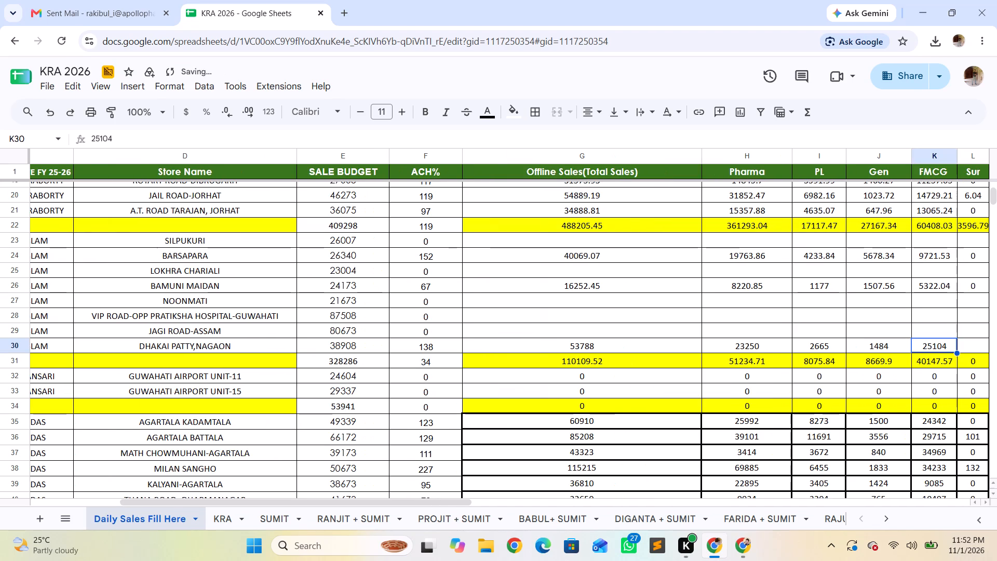
pyautogui.hotkey('ctrl', 'c')
# Set Dhakai Patty Nagaon's Sur to 812, ONE CARD to 3, HD Bill to 2 and HD BILL VALUE to 2616.
pyautogui.press('Right')
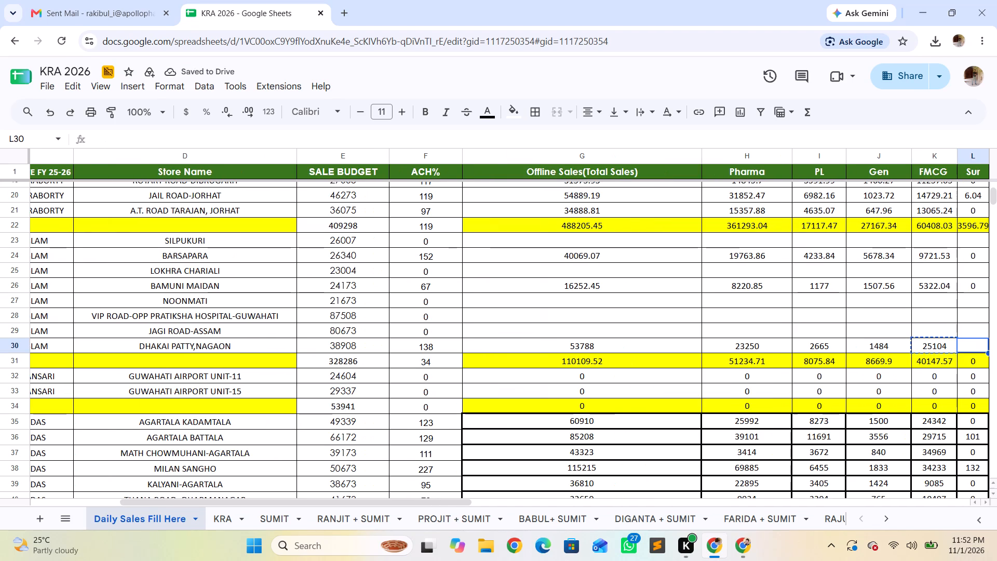
pyautogui.write('812')
pyautogui.press('Right')
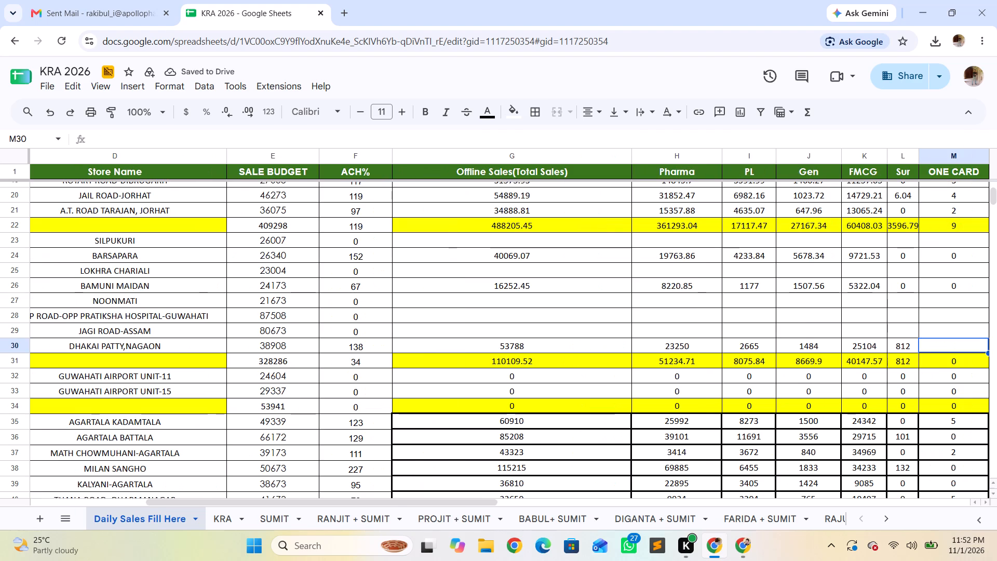
pyautogui.press('3')
pyautogui.press('Right')
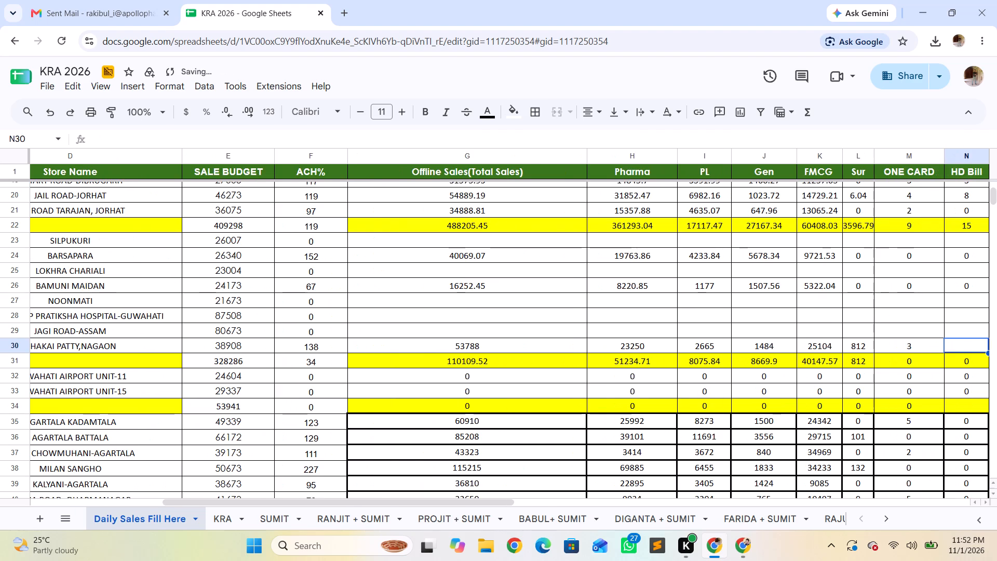
pyautogui.press('2')
pyautogui.press('Right')
pyautogui.write('26161')
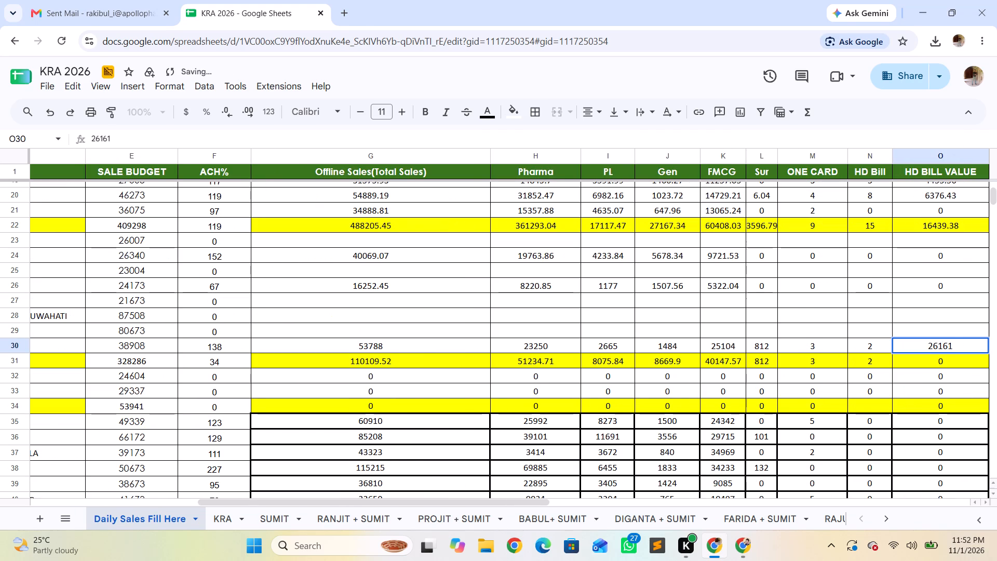
pyautogui.press('BackSpace')
pyautogui.press('Right')
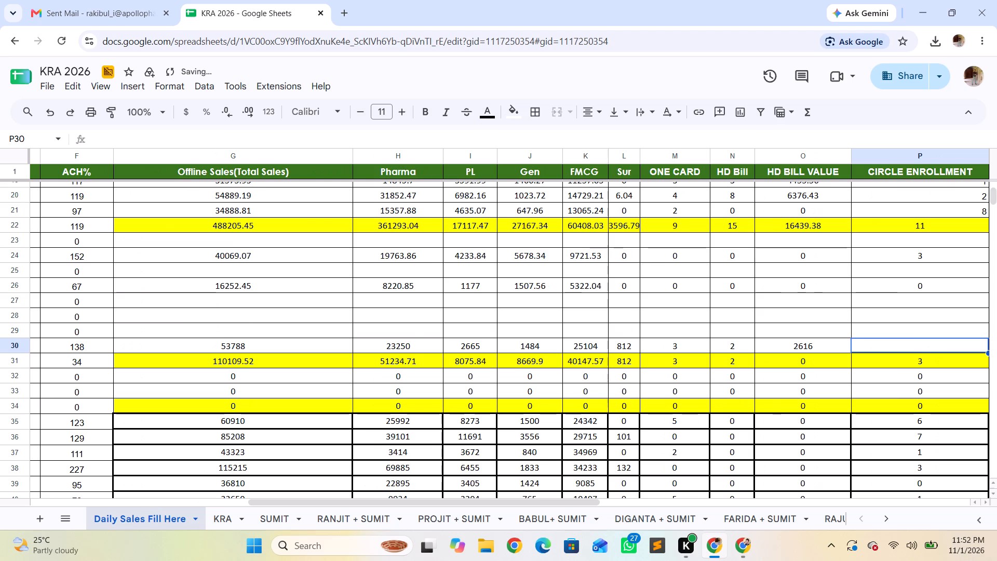
# Set Dhakai Patty Nagaon's CIRCLE ENROLLMENT to 3, VALUE DEAL 4 and BILL COUNT 85, paste 25104 as offline FMCG, and enter 0 for online FMCG.
pyautogui.press('3')
pyautogui.press('Right')
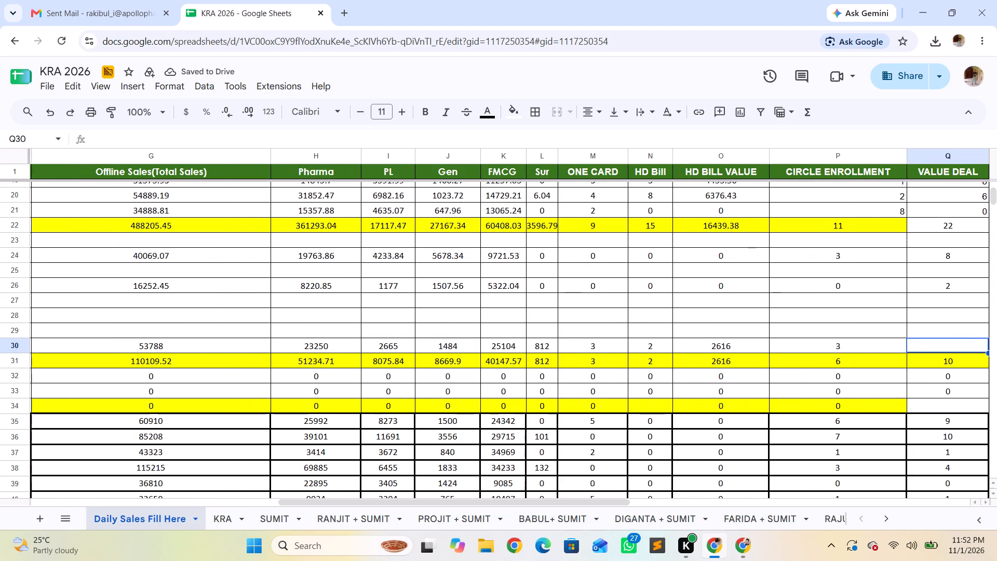
pyautogui.press('4')
pyautogui.press('Right')
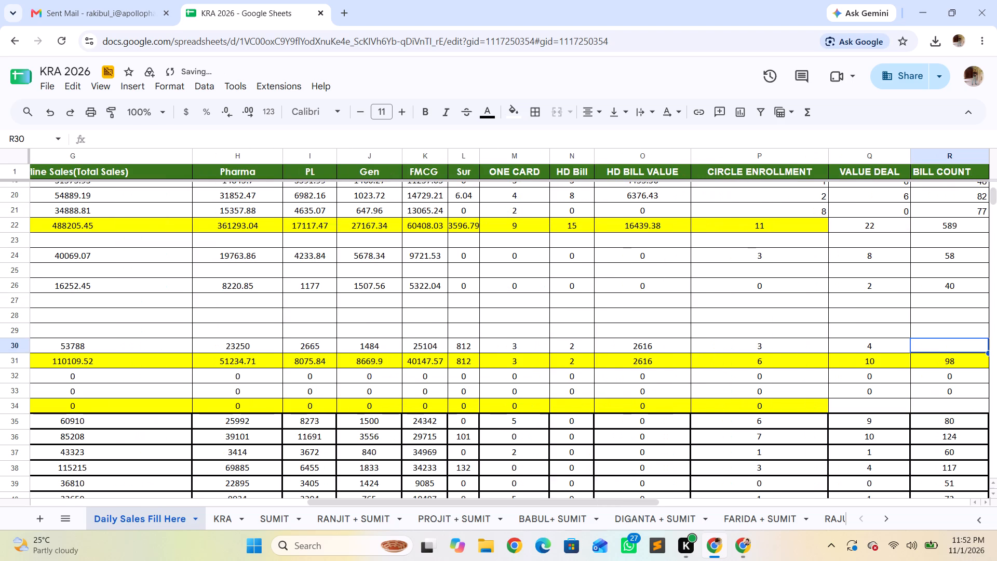
pyautogui.write('85')
pyautogui.press('Right')
pyautogui.press('Right')
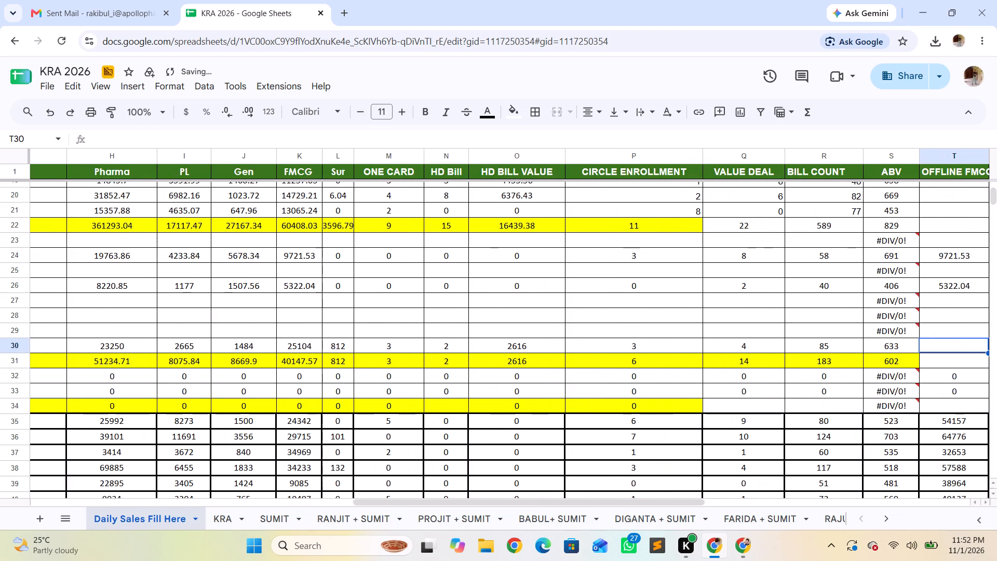
pyautogui.hotkey('ctrl', 'v')
pyautogui.press('Right')
pyautogui.press('0')
pyautogui.press('Right')
# Enter Silpukuri's Offline Sales 12437.79, Pharma 5978.90, PL 209, Gen 509.47 and FMCG 5709.15.
pyautogui.press('Left')
pyautogui.press('Left')
pyautogui.press('Left')
pyautogui.press('Left')
pyautogui.press('Left')
pyautogui.press('Left')
pyautogui.press('Left')
pyautogui.press('Left')
pyautogui.press('Left')
pyautogui.press('Left')
pyautogui.press('Left')
pyautogui.press('Left')
pyautogui.press('Left')
pyautogui.press('Left')
pyautogui.press('Left')
pyautogui.press('Left')
pyautogui.press('Left')
pyautogui.press('Left')
pyautogui.press('Left')
pyautogui.press('Left')
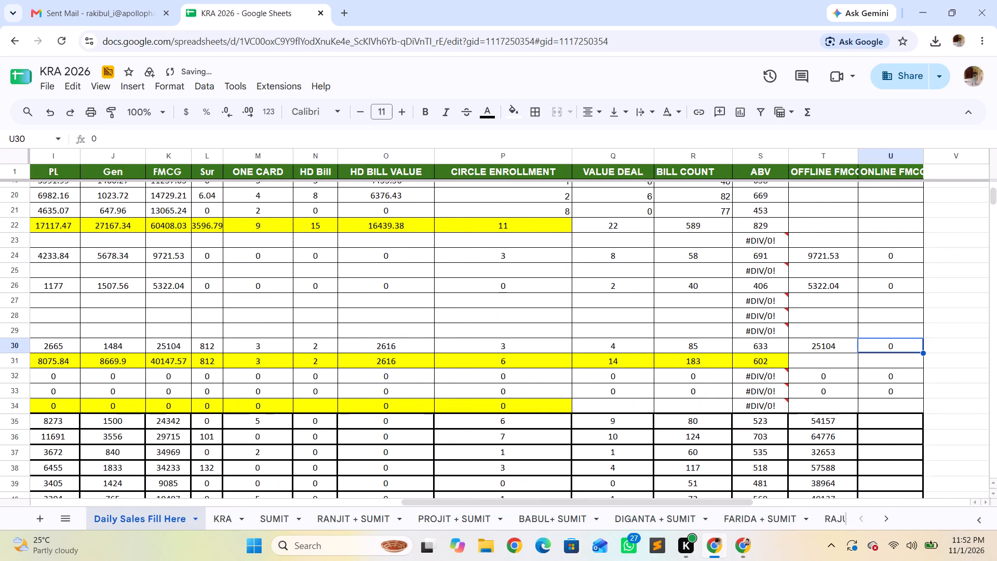
pyautogui.press('Right')
pyautogui.press('Right')
pyautogui.press('Right')
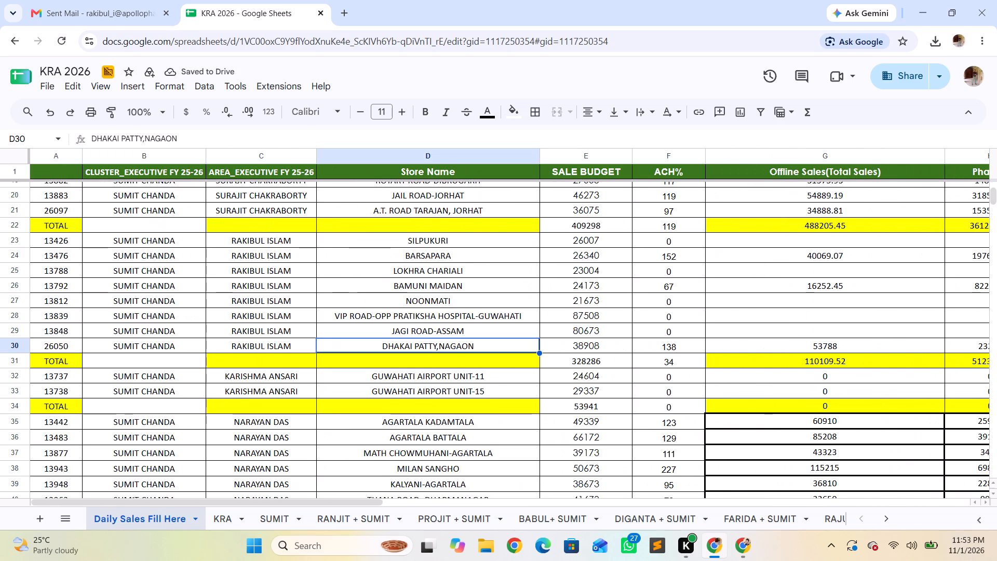
pyautogui.press('Up')
pyautogui.press('Up')
pyautogui.press('Up')
pyautogui.press('Up')
pyautogui.press('Up')
pyautogui.press('Up')
pyautogui.press('Up')
pyautogui.press('Right')
pyautogui.press('Right')
pyautogui.press('Right')
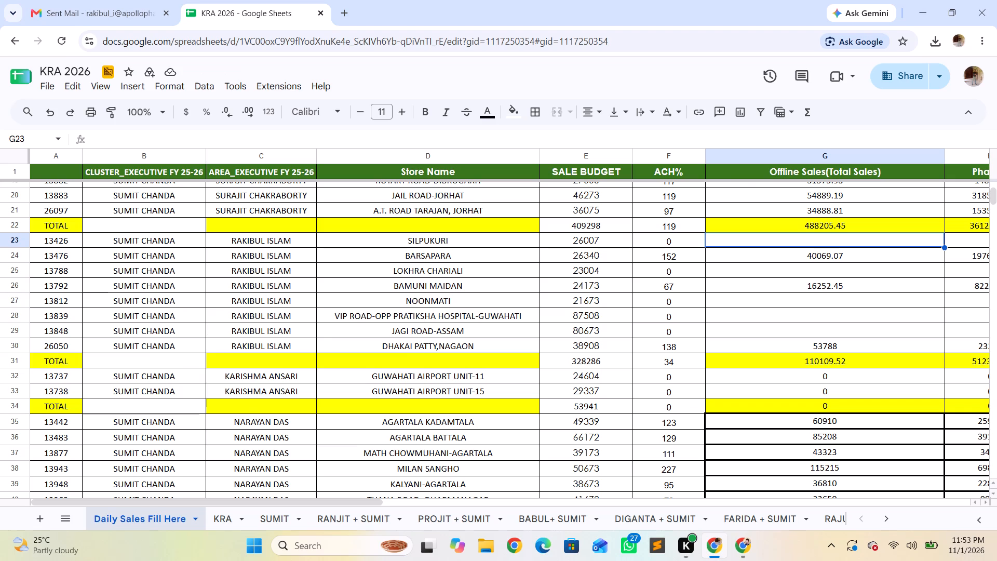
pyautogui.write('12437.79')
pyautogui.press('Right')
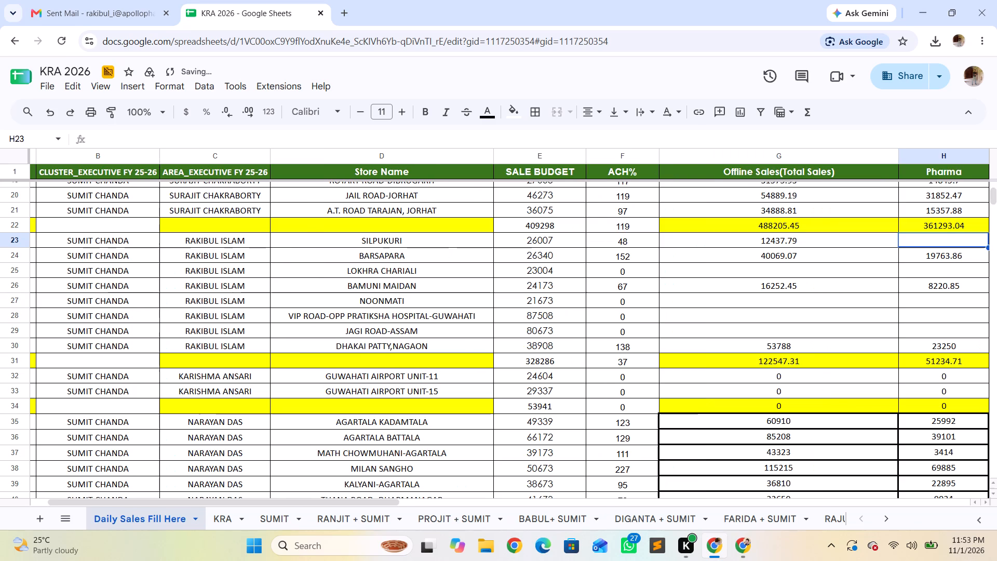
pyautogui.write('5978.90')
pyautogui.press('Right')
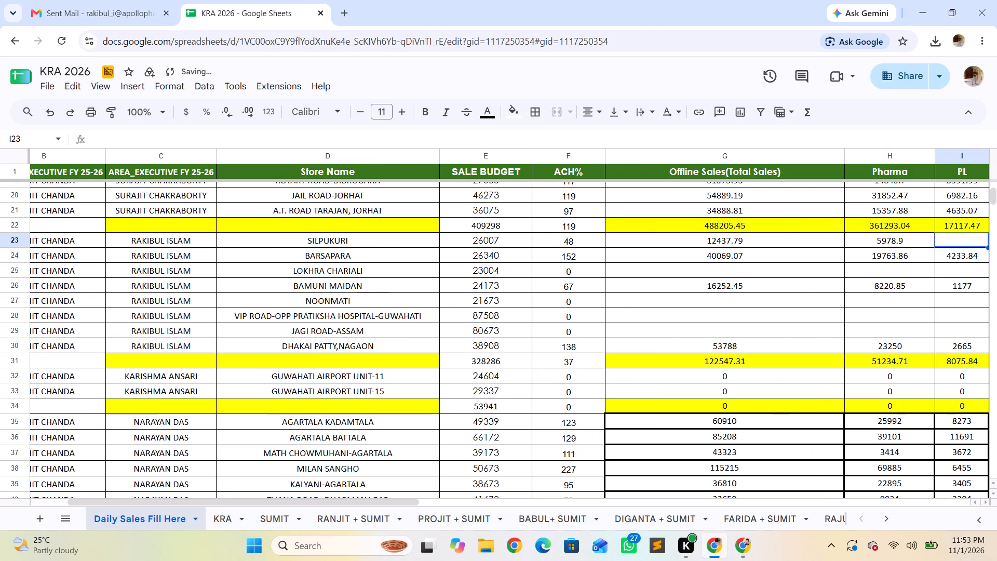
pyautogui.write('209')
pyautogui.press('Right')
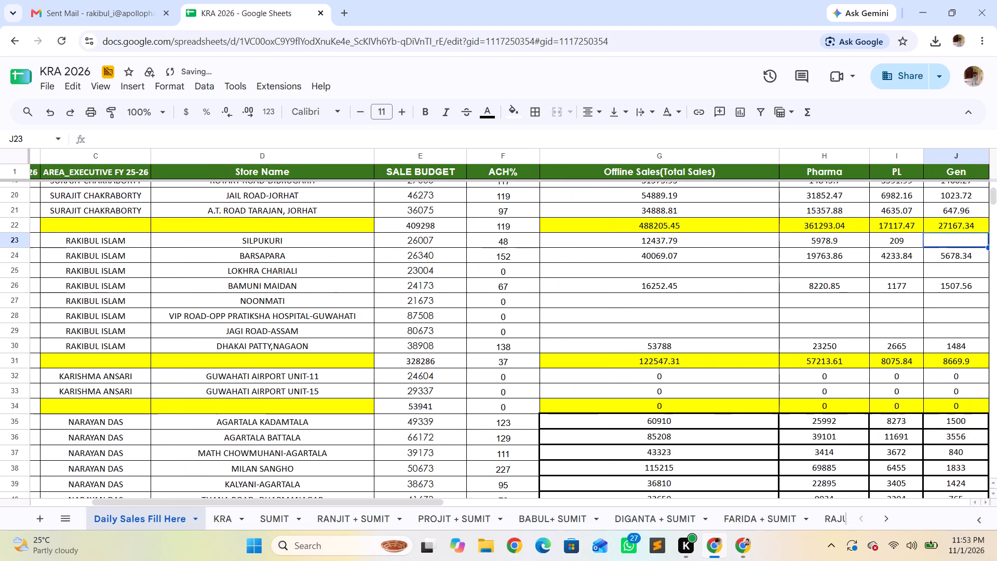
pyautogui.write('404.')
pyautogui.press('BackSpace')
pyautogui.press('BackSpace')
pyautogui.press('BackSpace')
pyautogui.press('BackSpace')
pyautogui.press('BackSpace')
pyautogui.press('BackSpace')
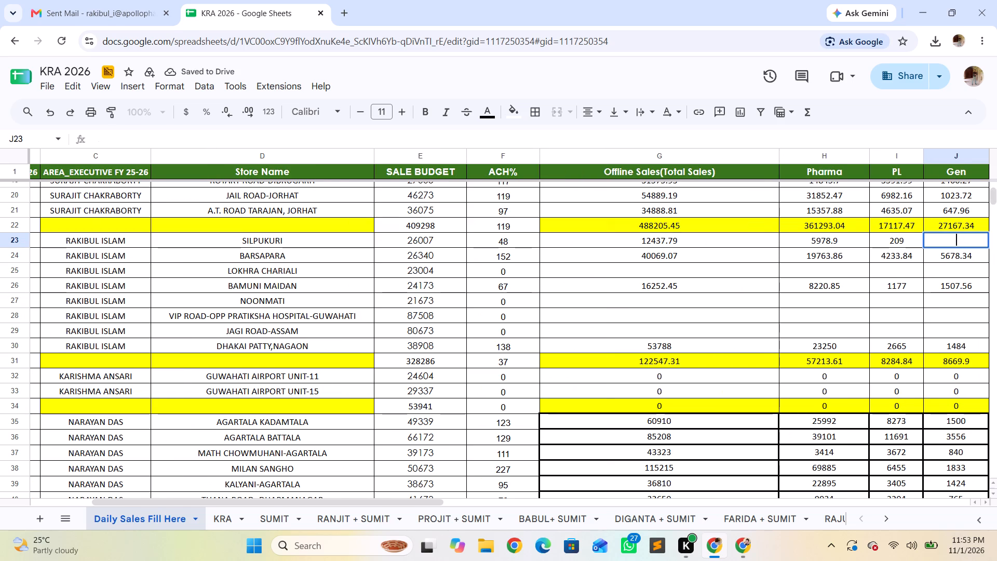
pyautogui.write('509.47')
pyautogui.press('Right')
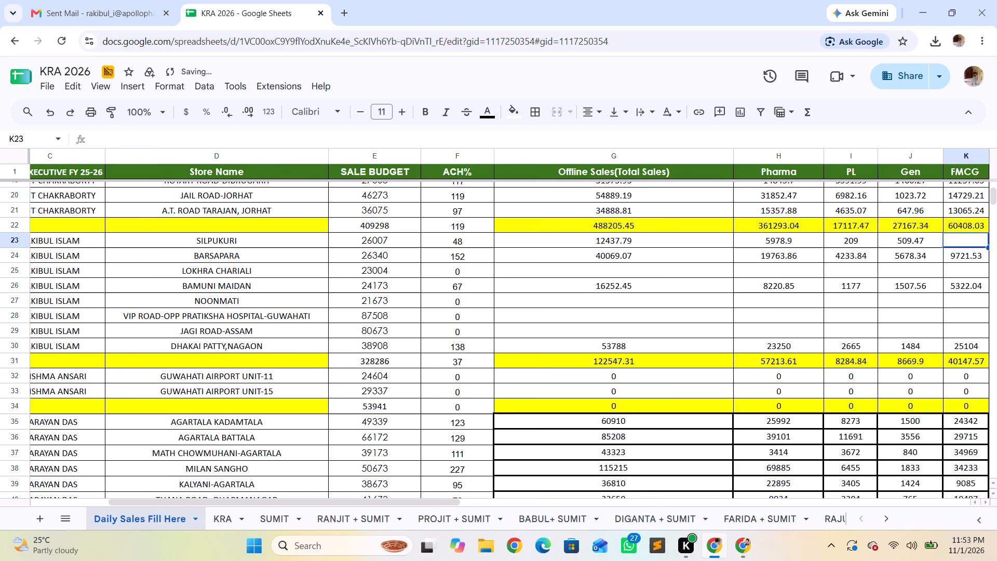
pyautogui.write('5709.15')
pyautogui.press('Right')
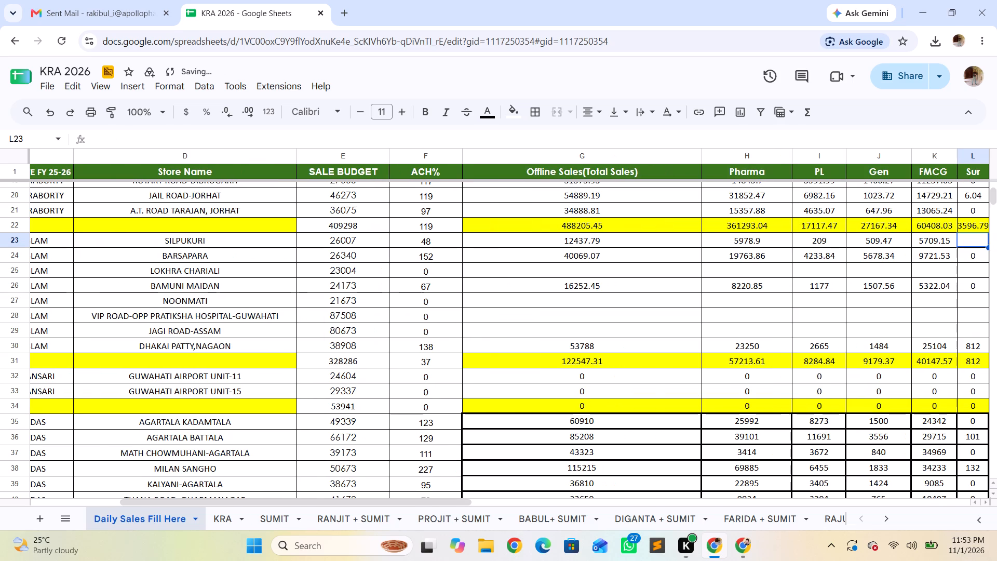
# Set Silpukuri's Sur to 31.05 and enter 0 for ONE CARD, HD Bill, HD BILL VALUE and CIRCLE ENROLLMENT.
pyautogui.write('31.05')
pyautogui.press('Right')
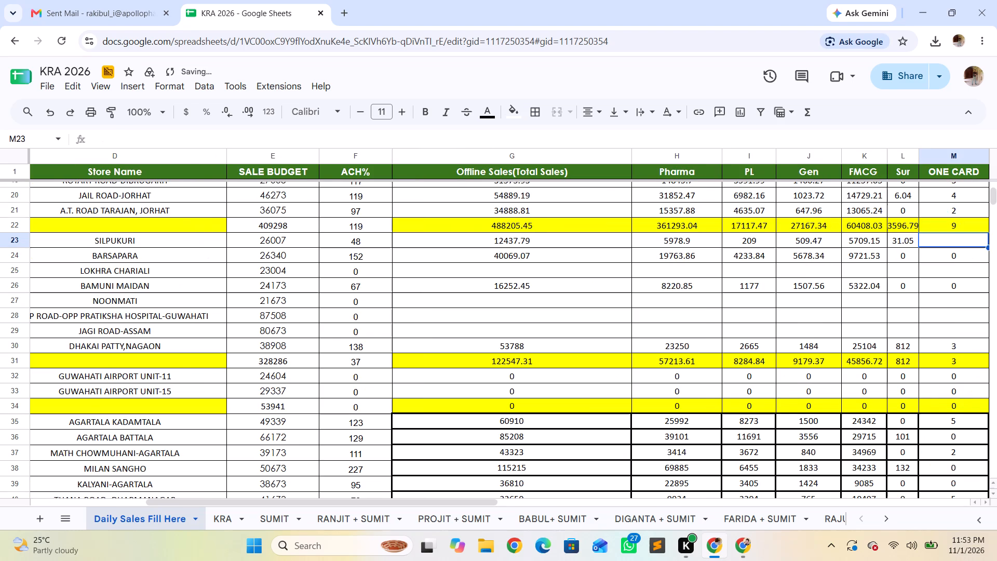
pyautogui.press('0')
pyautogui.press('Right')
pyautogui.press('0')
pyautogui.press('Right')
pyautogui.press('0')
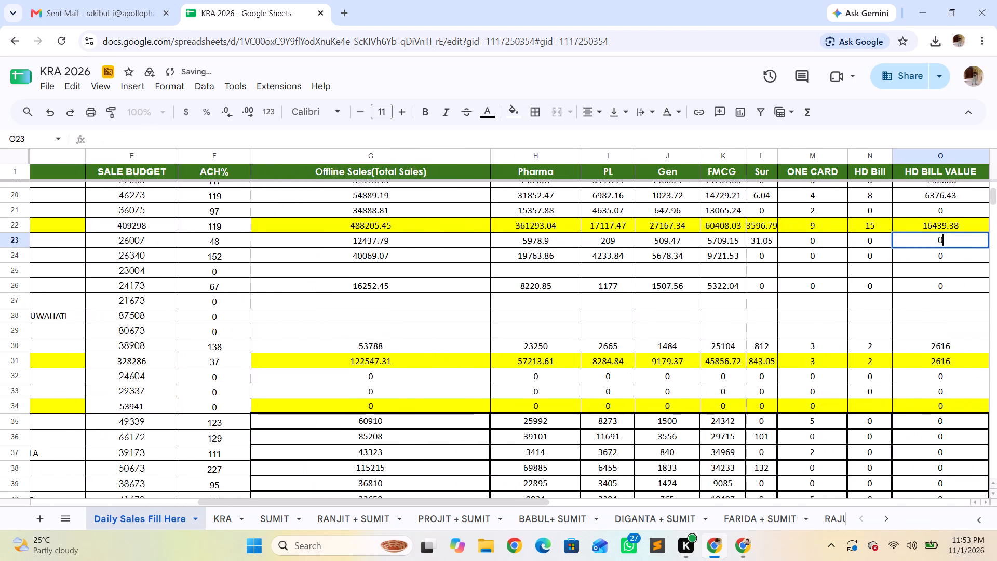
pyautogui.press('Right')
pyautogui.press('0')
pyautogui.press('Right')
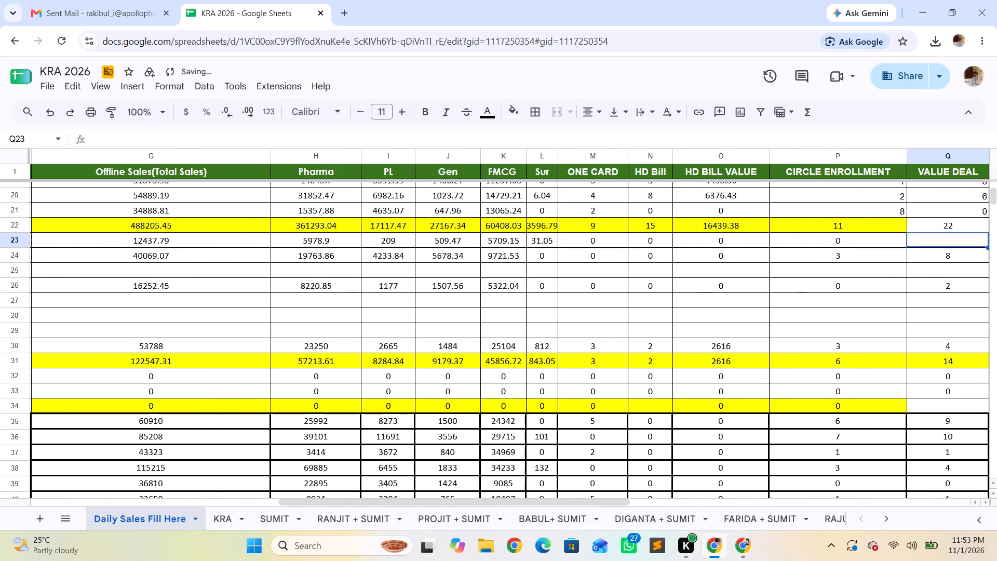
# Set Silpukuri's VALUE DEAL to 2, BILL COUNT to 28, offline FMCG to 5753 and online FMCG to 225.
pyautogui.press('2')
pyautogui.press('Right')
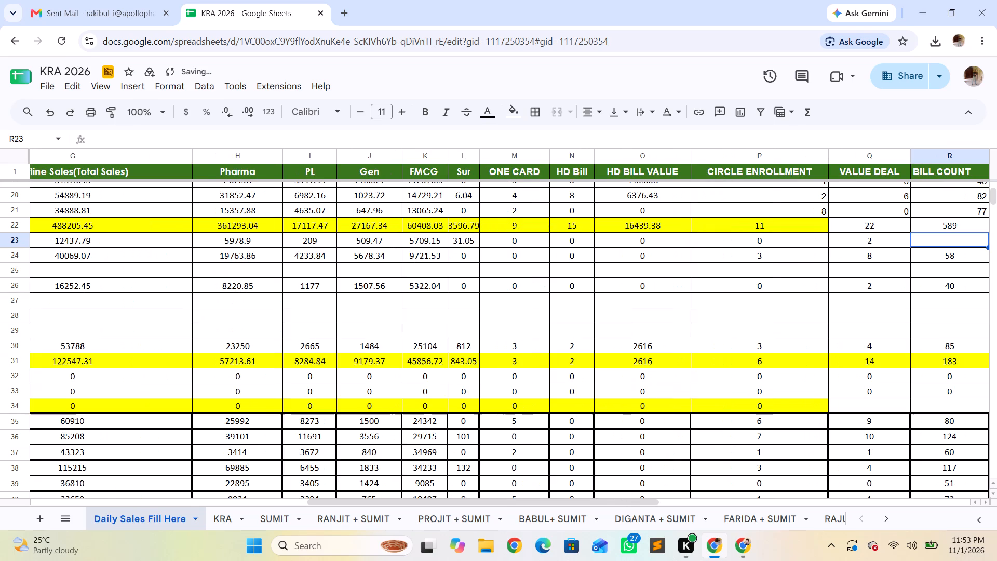
pyautogui.write('28')
pyautogui.press('Right')
pyautogui.press('Right')
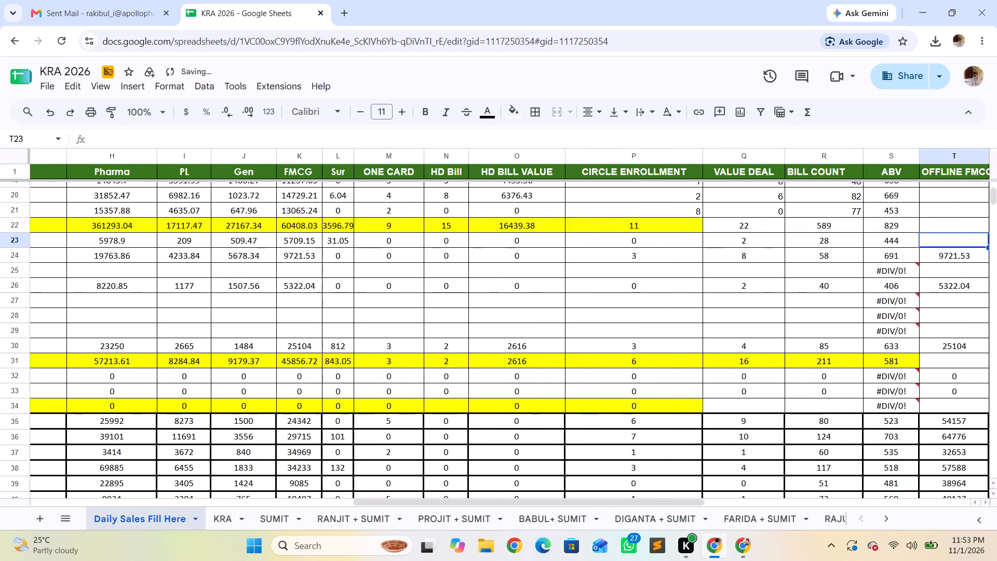
pyautogui.write('5753')
pyautogui.press('Right')
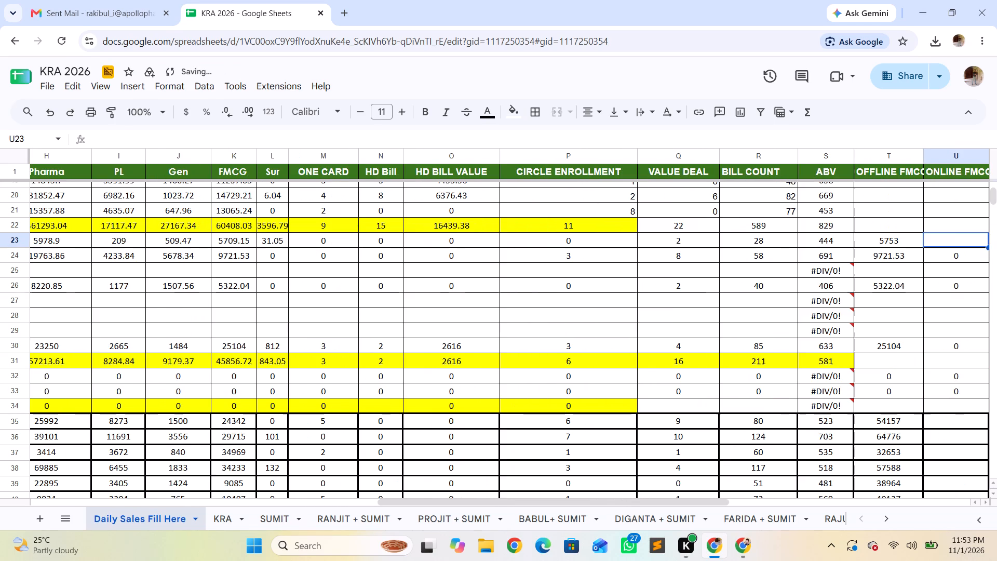
pyautogui.write('225')
pyautogui.press('Right')
# Enter Noonmati's Offline Sales 20134, Pharma 11296, PL 1831, Gen 917 and FMCG 5615, and copy the FMCG figure.
pyautogui.press('Left')
pyautogui.press('Left')
pyautogui.press('Left')
pyautogui.press('Left')
pyautogui.press('Left')
pyautogui.press('Left')
pyautogui.press('Left')
pyautogui.press('Left')
pyautogui.press('Left')
pyautogui.press('Left')
pyautogui.press('Left')
pyautogui.press('Left')
pyautogui.press('Left')
pyautogui.press('Left')
pyautogui.press('Left')
pyautogui.press('Left')
pyautogui.press('Left')
pyautogui.press('Left')
pyautogui.press('Left')
pyautogui.press('Left')
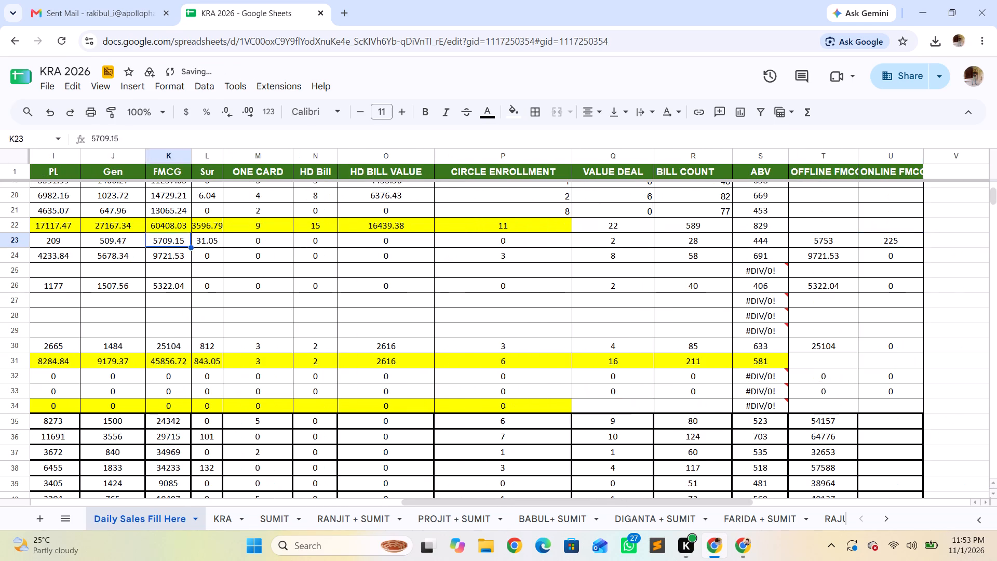
pyautogui.press('Right')
pyautogui.press('Right')
pyautogui.press('Right')
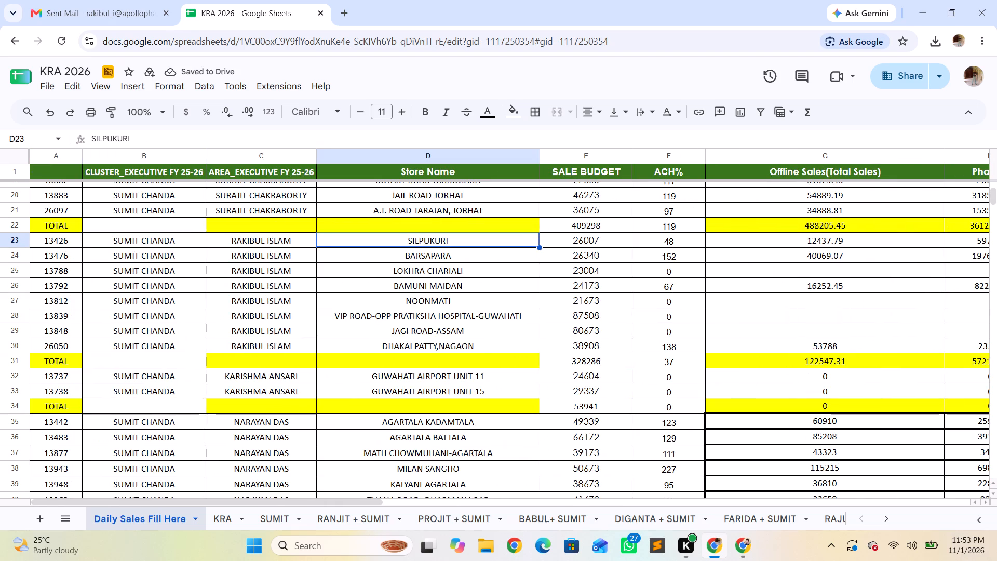
pyautogui.press('Down')
pyautogui.press('Down')
pyautogui.press('Down')
pyautogui.press('Down')
pyautogui.press('Right')
pyautogui.press('Right')
pyautogui.press('Right')
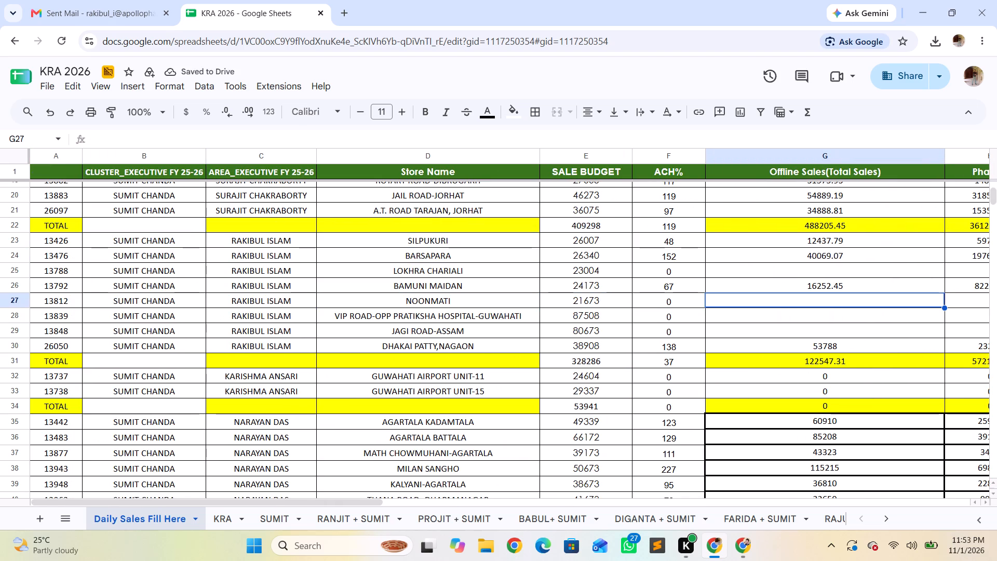
pyautogui.write('20134')
pyautogui.press('Right')
pyautogui.write('11296')
pyautogui.press('Right')
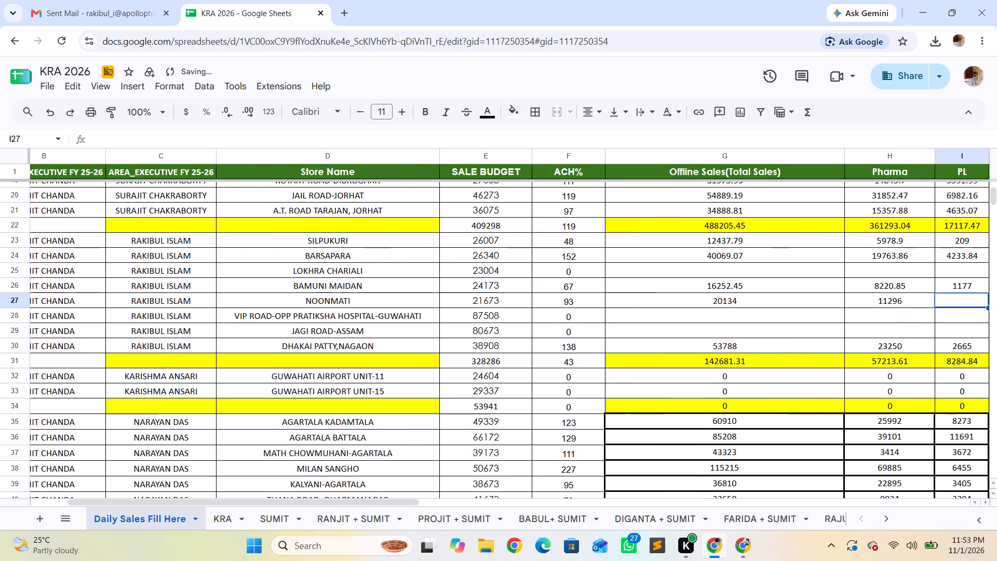
pyautogui.write('1831')
pyautogui.press('Right')
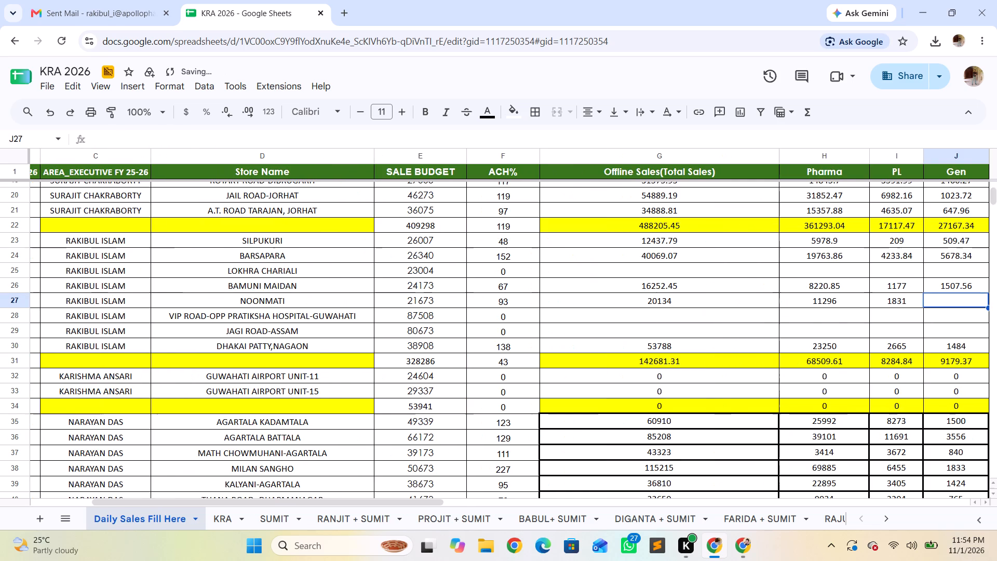
pyautogui.write('917')
pyautogui.press('Right')
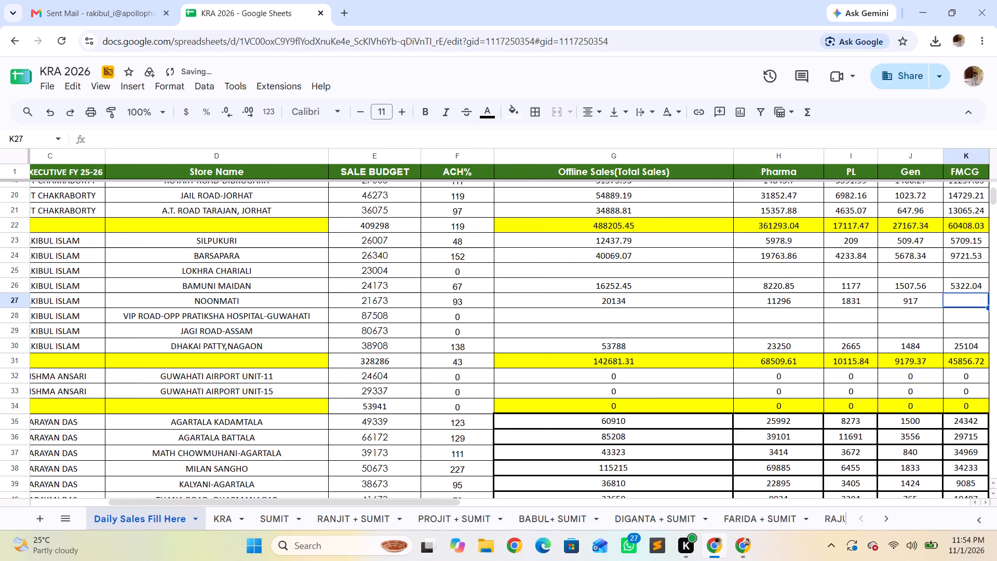
pyautogui.write('5615')
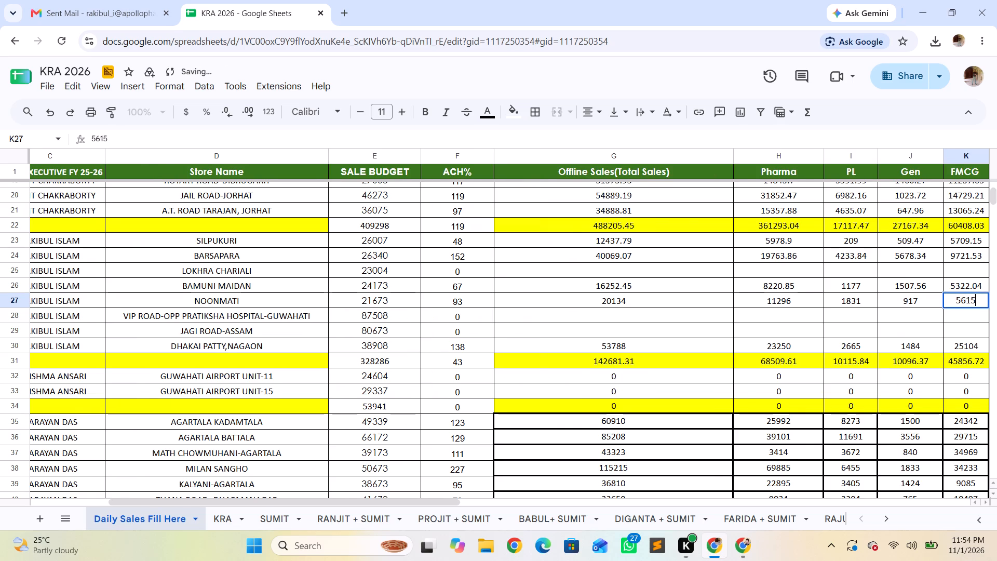
pyautogui.press('Right')
pyautogui.press('Left')
pyautogui.hotkey('ctrl', 'c')
pyautogui.press('Right')
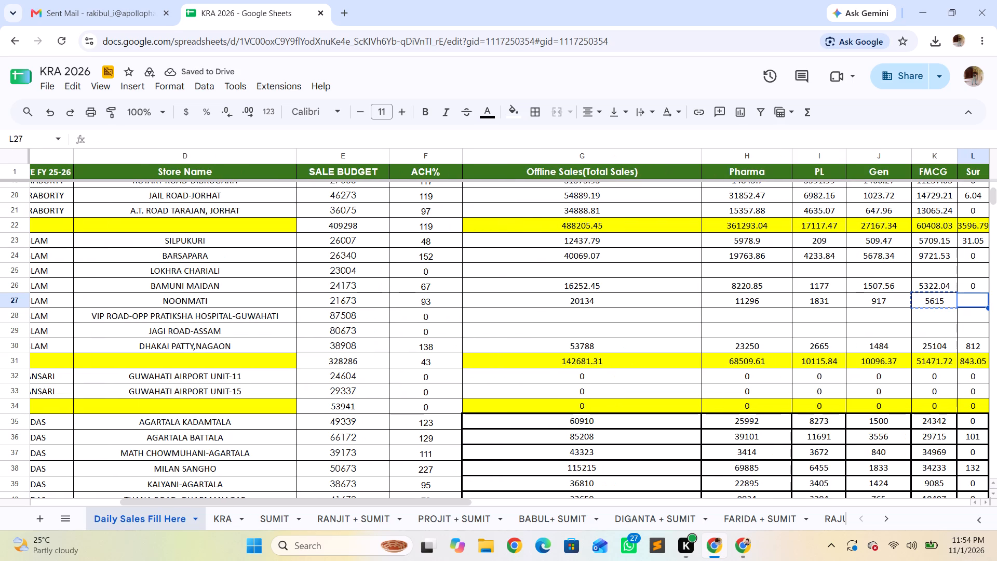
# Set Noonmati's Sur to 38, enter 0 for ONE CARD, HD Bill and HD BILL VALUE, and set CIRCLE ENROLLMENT to 3.
pyautogui.write('38')
pyautogui.press('Right')
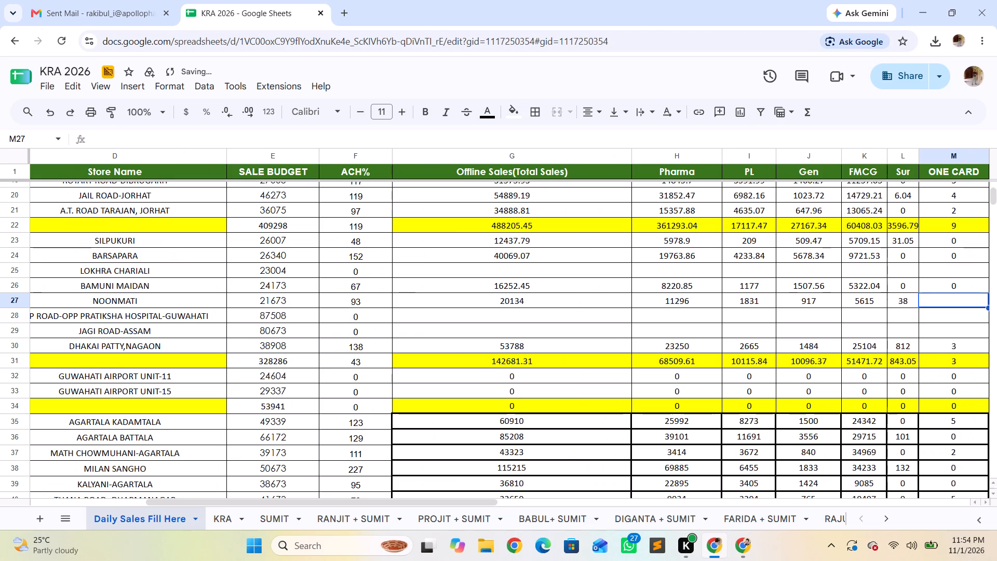
pyautogui.press('0')
pyautogui.press('Right')
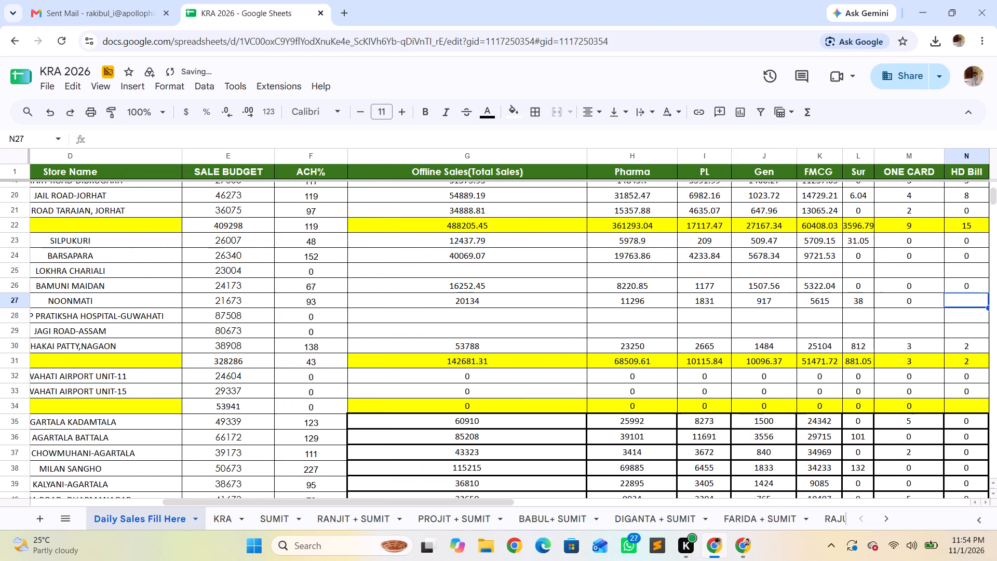
pyautogui.press('0')
pyautogui.press('Right')
pyautogui.press('0')
pyautogui.press('Right')
pyautogui.press('3')
pyautogui.press('Right')
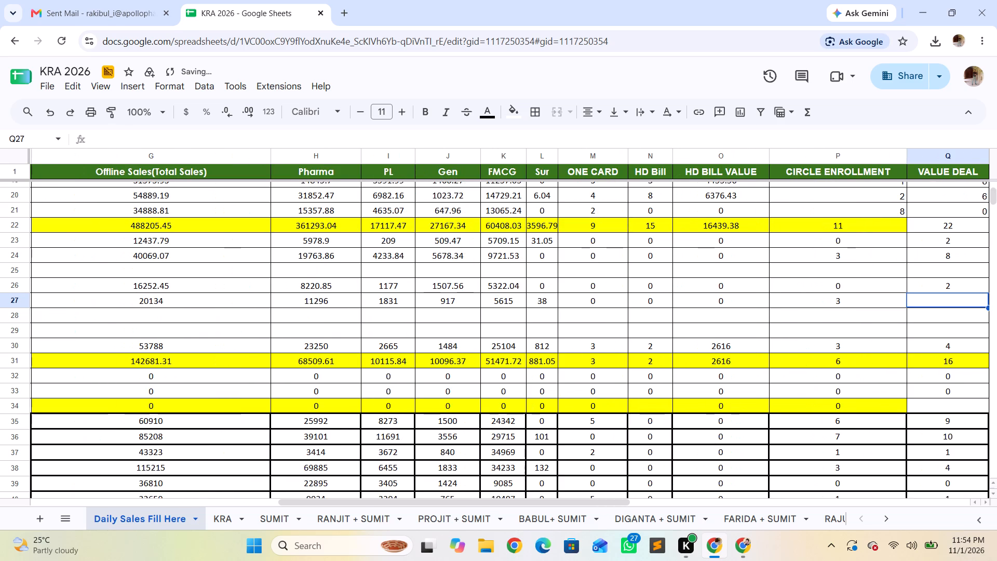
# Set Noonmati's VALUE DEAL to 4 and BILL COUNT to 40, paste 5615 as offline FMCG, and enter 0 for online FMCG.
pyautogui.press('4')
pyautogui.press('Right')
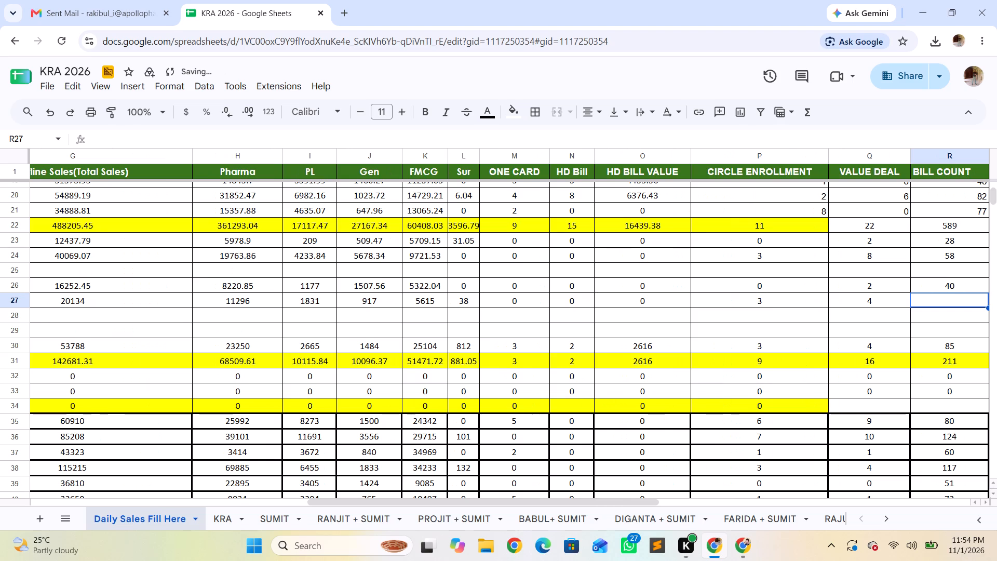
pyautogui.write('40')
pyautogui.press('Right')
pyautogui.press('Right')
pyautogui.press('Right')
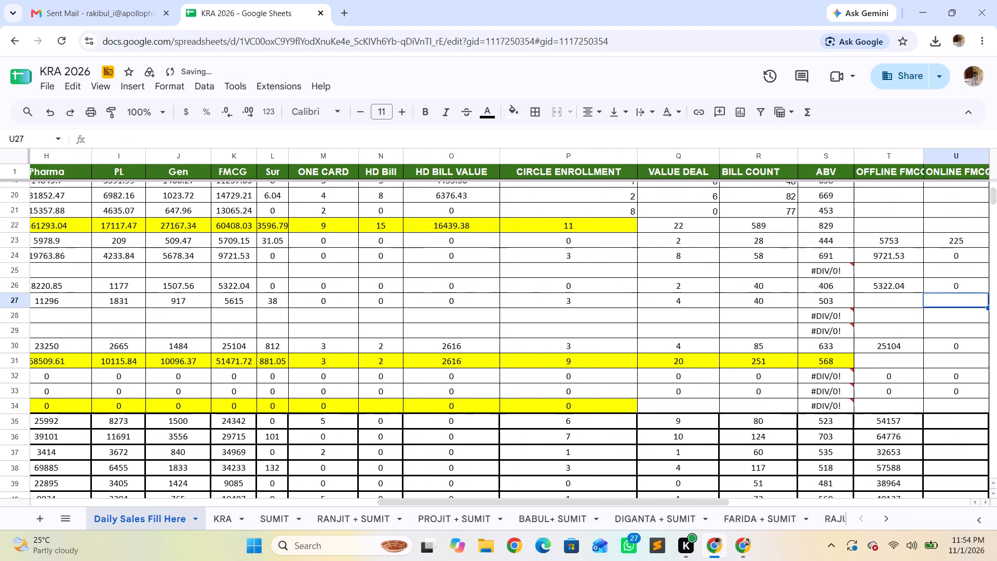
pyautogui.press('Left')
pyautogui.hotkey('ctrl', 'v')
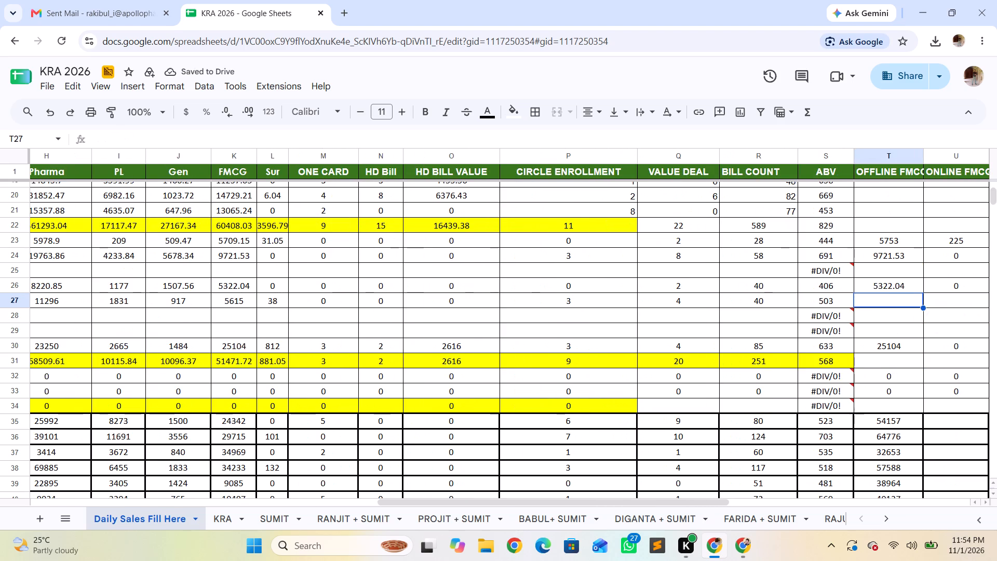
pyautogui.press('Right')
pyautogui.press('0')
pyautogui.press('Right')
# Enter VIP Road-Opp Pratiksha Hospital's Offline Sales 102101.28, Pharma 68020.50, PL 7309.88, Gen 1420.04 and FMCG 24588.09.
pyautogui.press('Left')
pyautogui.press('Left')
pyautogui.press('Left')
pyautogui.press('Left')
pyautogui.press('Left')
pyautogui.press('Left')
pyautogui.press('Left')
pyautogui.press('Left')
pyautogui.press('Left')
pyautogui.press('Left')
pyautogui.press('Left')
pyautogui.press('Left')
pyautogui.press('Left')
pyautogui.press('Left')
pyautogui.press('Left')
pyautogui.press('Left')
pyautogui.press('Left')
pyautogui.press('Left')
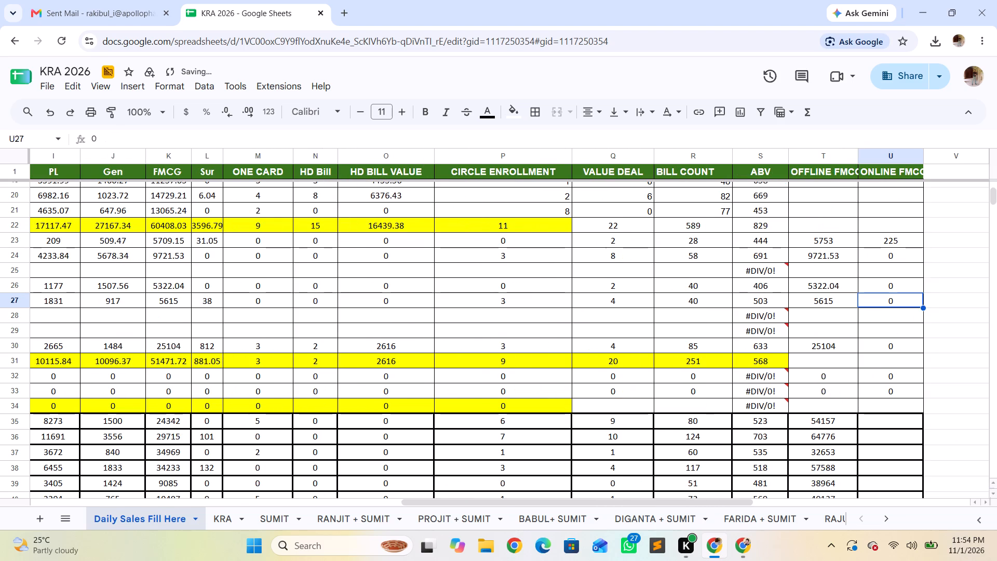
pyautogui.press('Left')
pyautogui.press('Left')
pyautogui.press('Left')
pyautogui.press('Right')
pyautogui.press('Right')
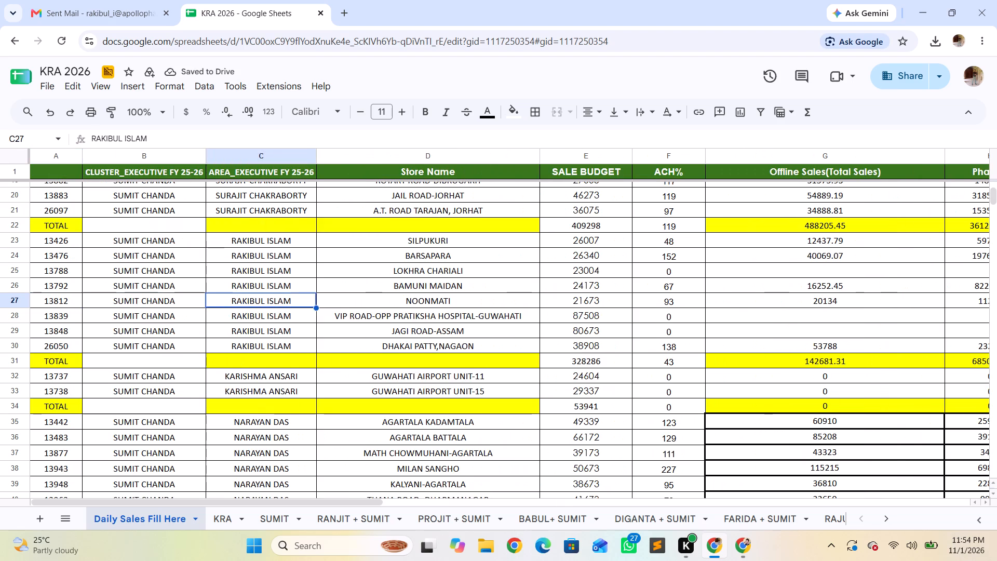
pyautogui.press('Right')
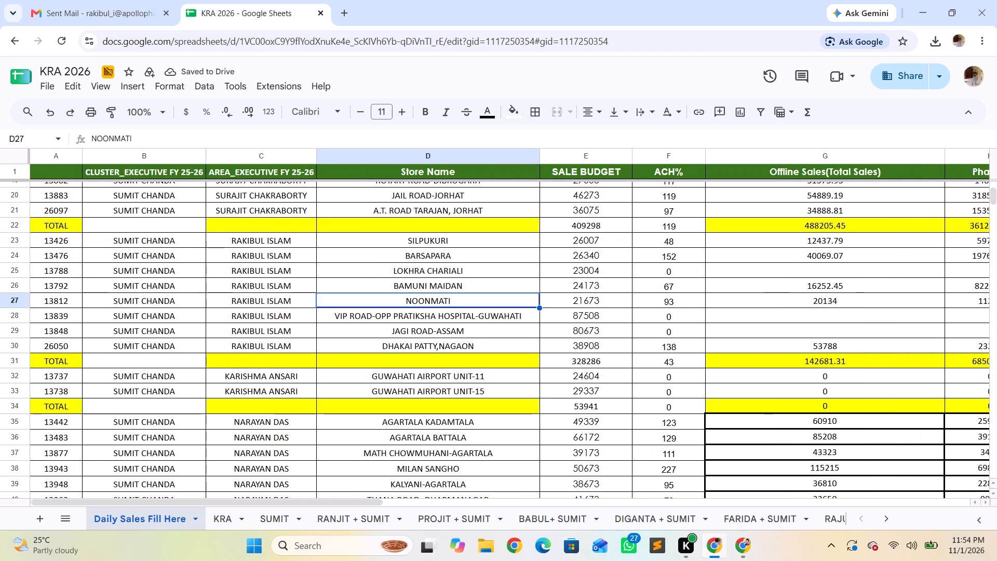
pyautogui.press('Down')
pyautogui.press('Right')
pyautogui.press('Right')
pyautogui.press('Right')
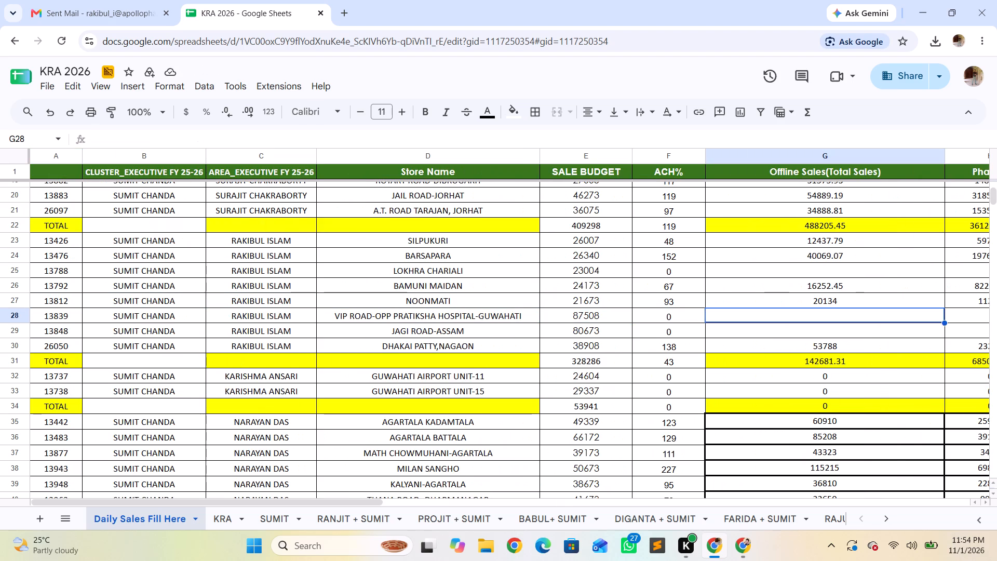
pyautogui.write('10210')
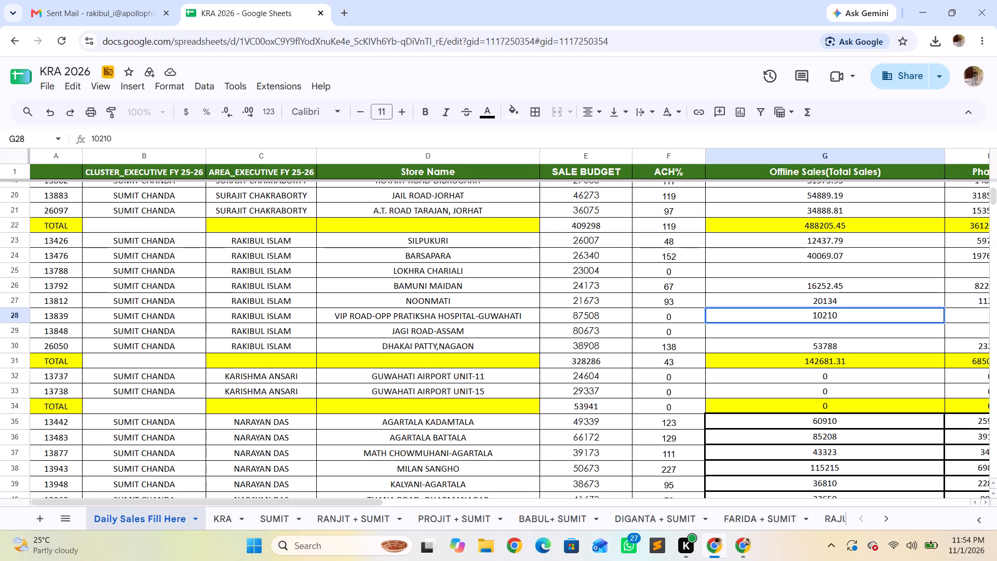
pyautogui.press('1')
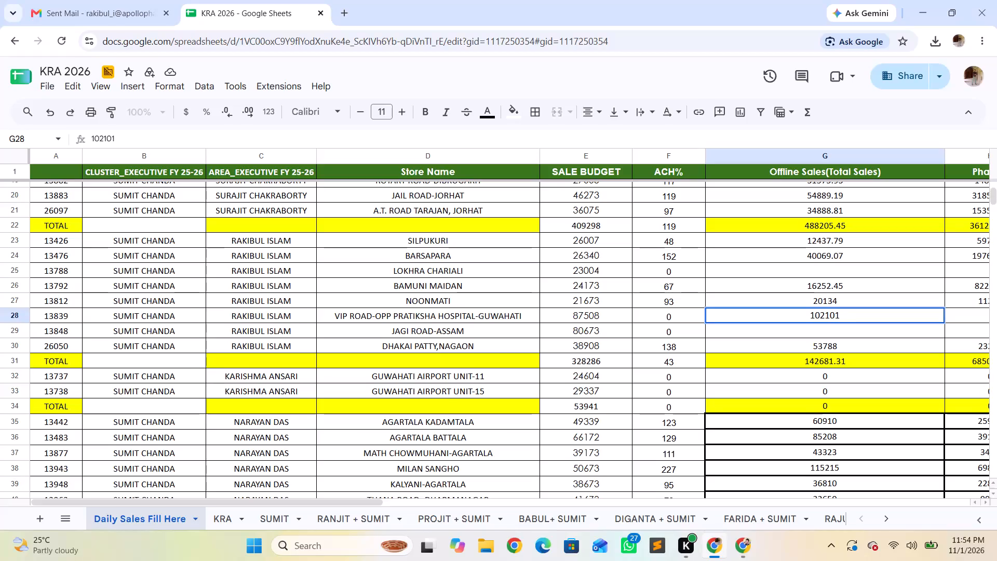
pyautogui.write('.28')
pyautogui.press('Right')
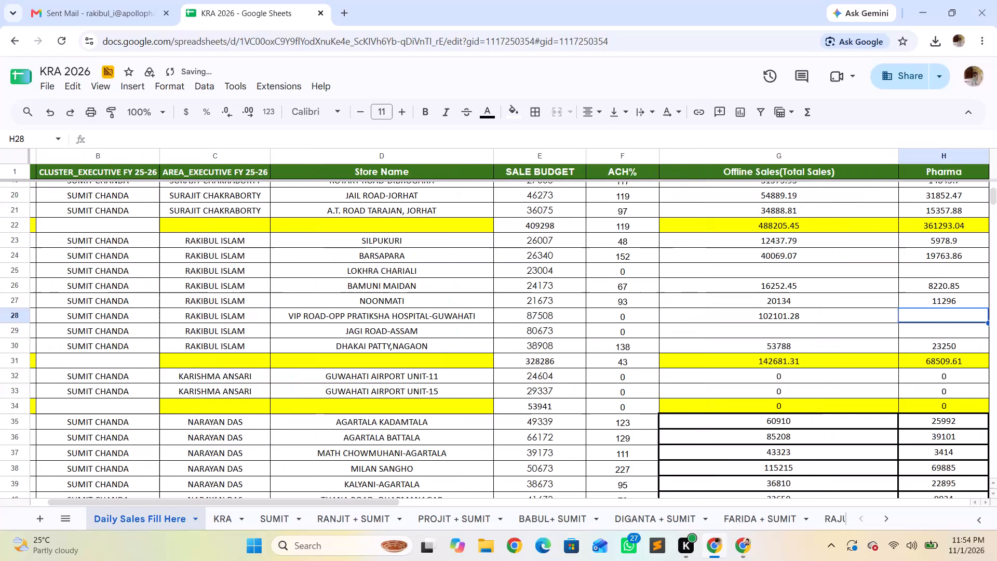
pyautogui.write('687')
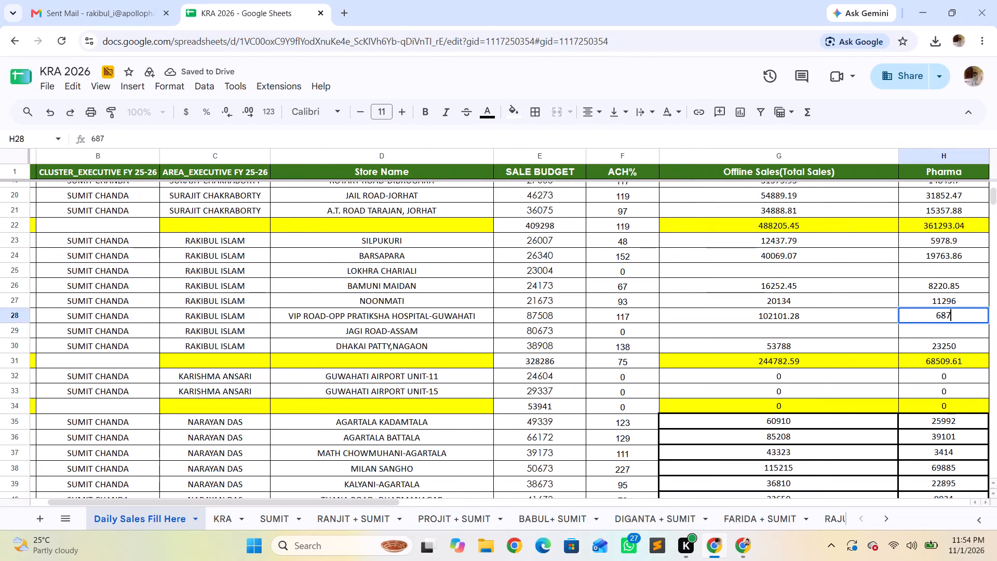
pyautogui.press('BackSpace')
pyautogui.press('0')
pyautogui.press('0')
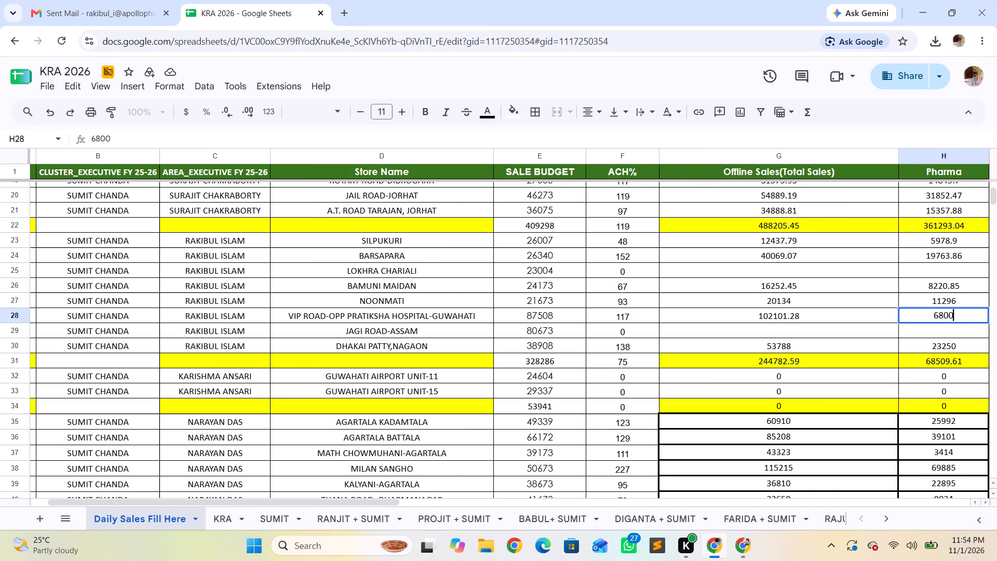
pyautogui.press('BackSpace')
pyautogui.write('20.50')
pyautogui.press('Right')
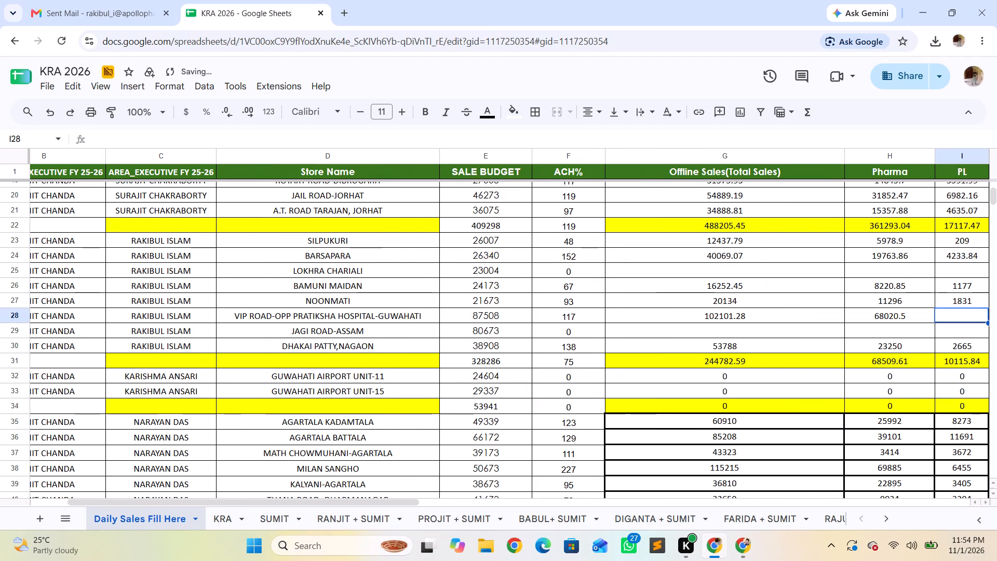
pyautogui.write('7309.88')
pyautogui.press('Right')
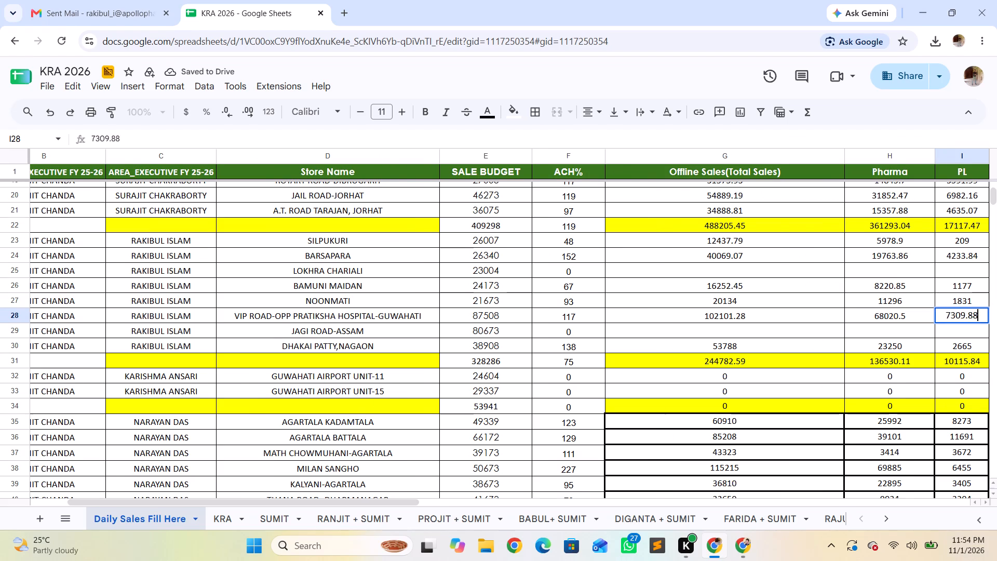
pyautogui.write('1420.04')
pyautogui.press('Right')
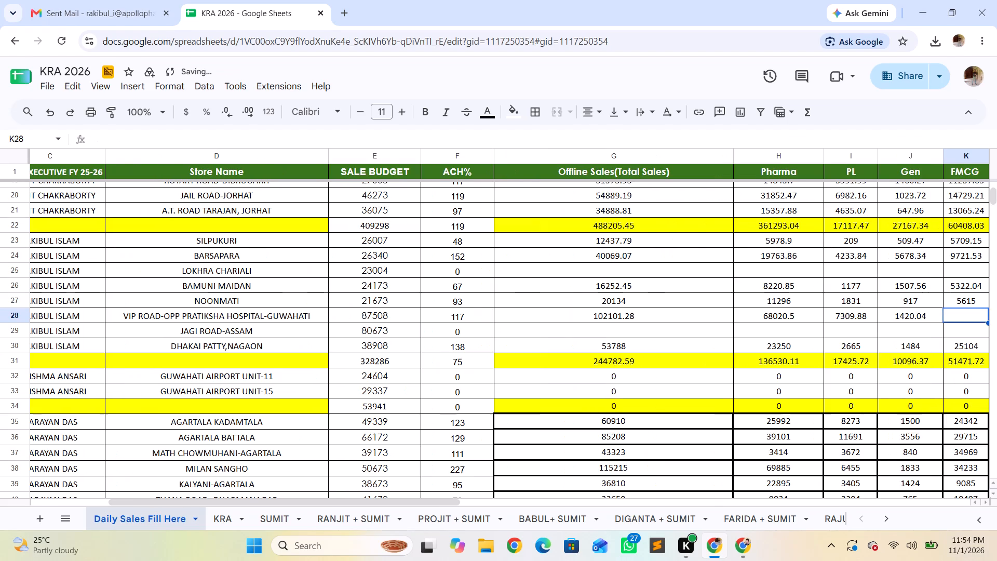
pyautogui.write('24588')
pyautogui.write('.09')
pyautogui.press('Right')
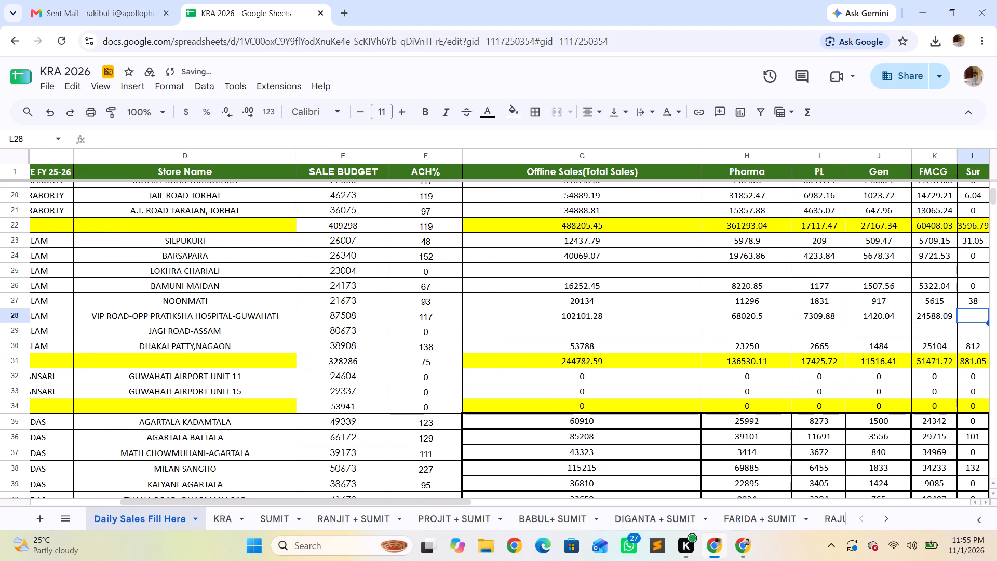
# Set VIP Road's Sur to 324.24, enter 0 for ONE CARD, HD Bill and HD BILL VALUE, and set CIRCLE ENROLLMENT to 2.
pyautogui.write('324.24')
pyautogui.press('Right')
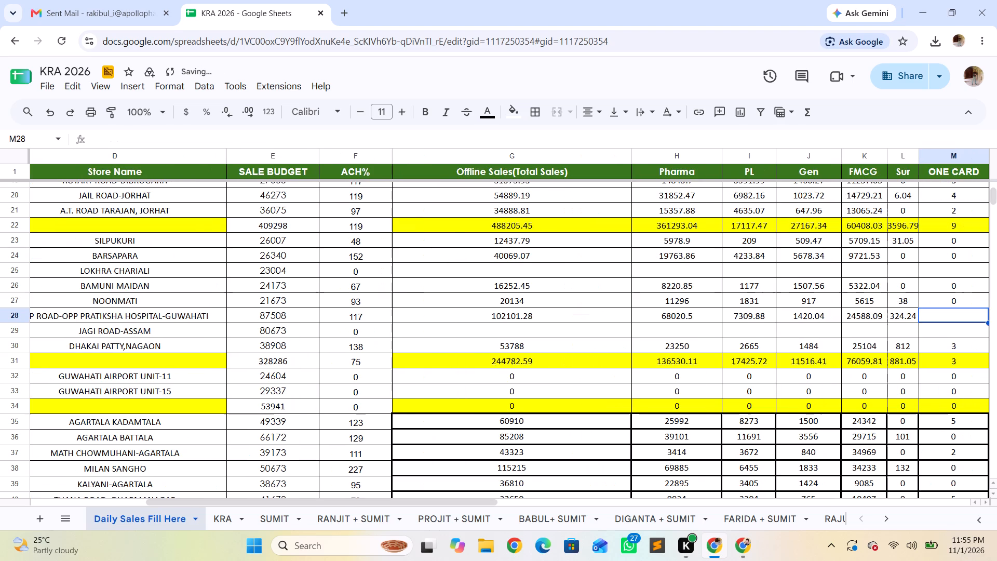
pyautogui.press('0')
pyautogui.press('Right')
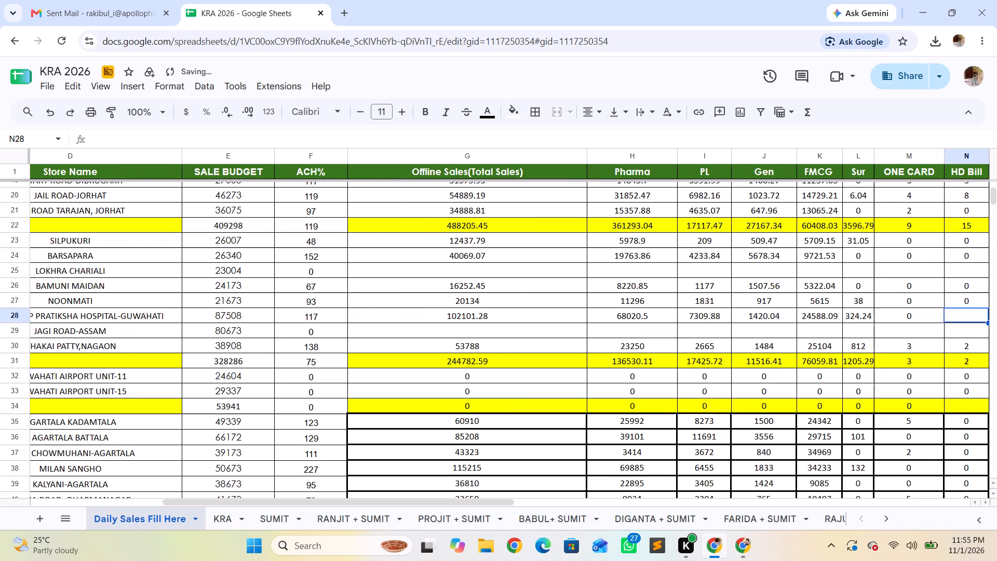
pyautogui.press('0')
pyautogui.press('Right')
pyautogui.press('0')
pyautogui.press('Right')
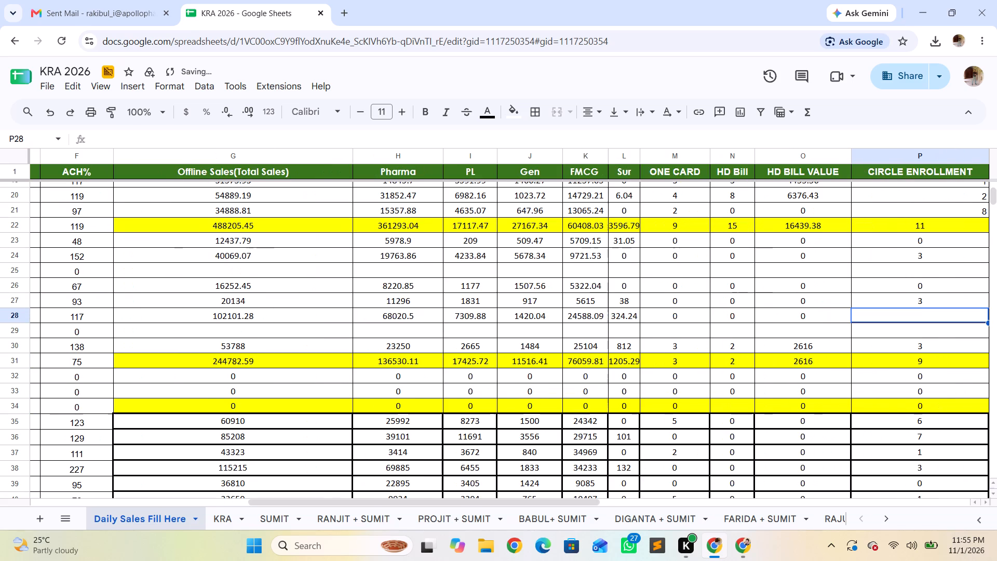
pyautogui.press('2')
pyautogui.press('Right')
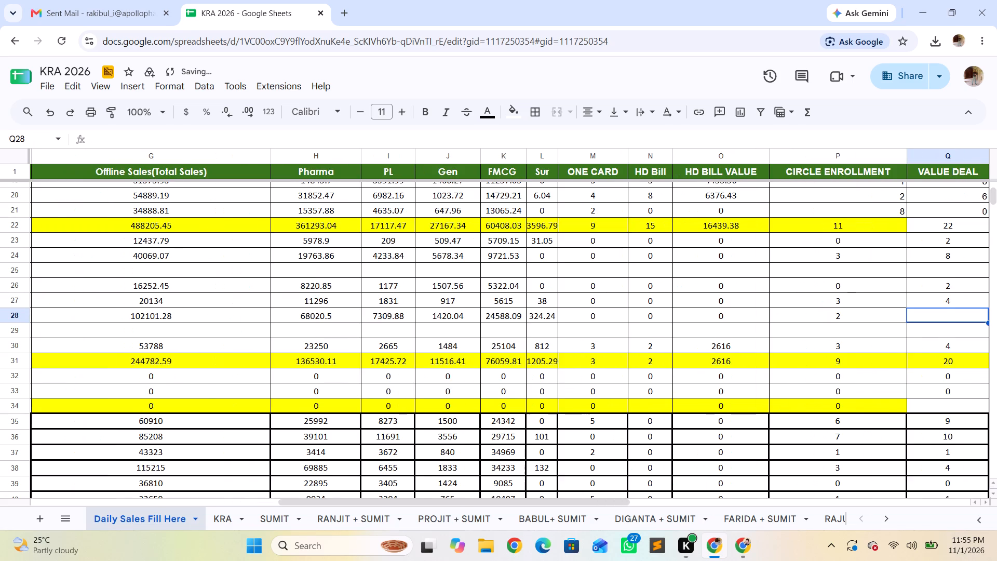
# Set VIP Road's VALUE DEAL to 17 and BILL COUNT to 164, and enter 24478.09 for offline FMCG and 110 for online FMCG.
pyautogui.write('17')
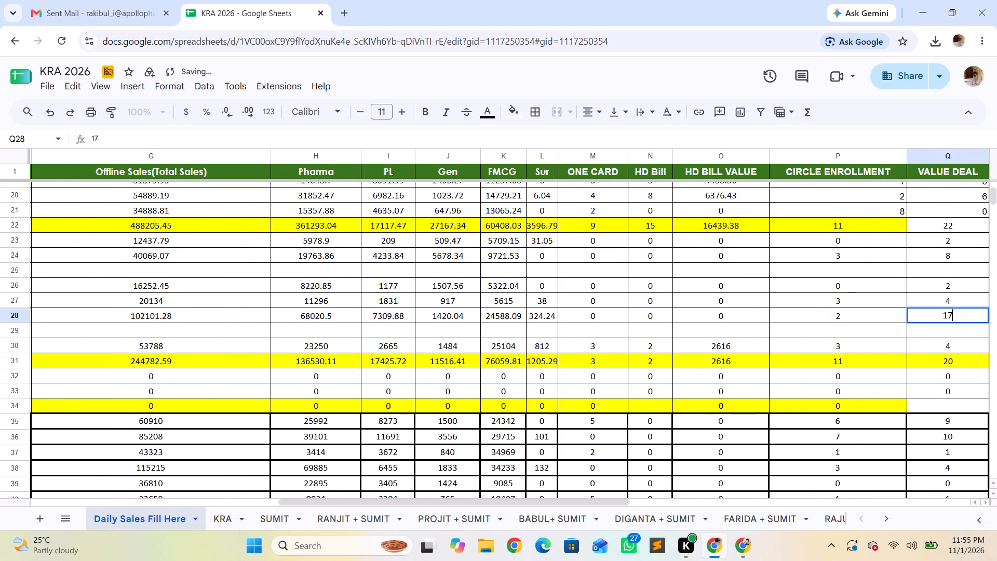
pyautogui.press('Right')
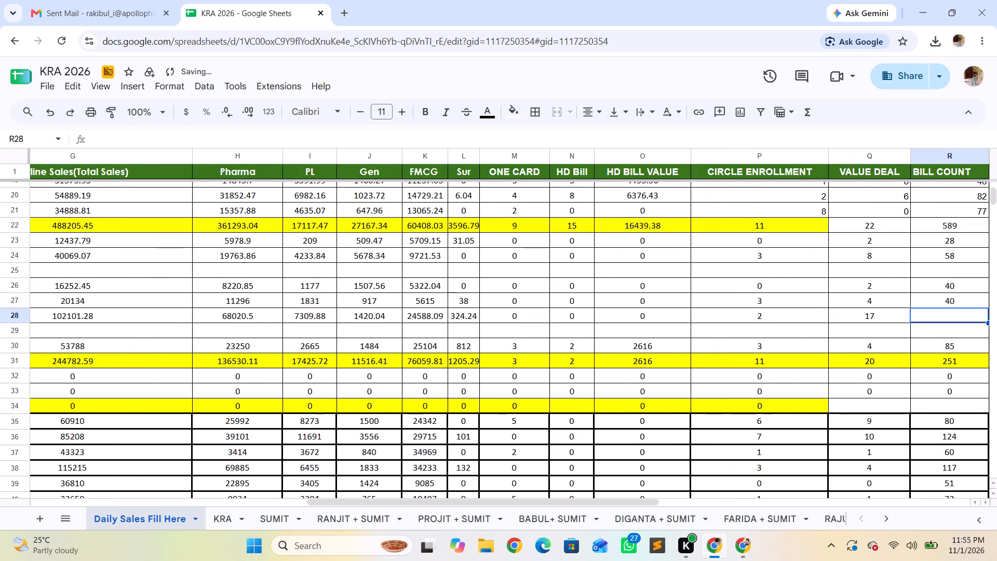
pyautogui.write('164')
pyautogui.press('Right')
pyautogui.press('Right')
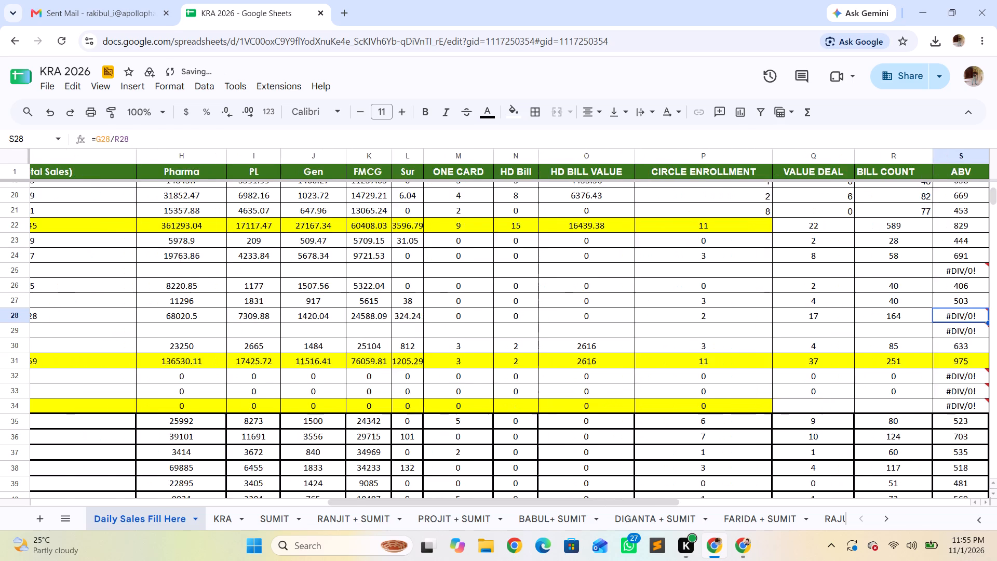
pyautogui.write('24478.09')
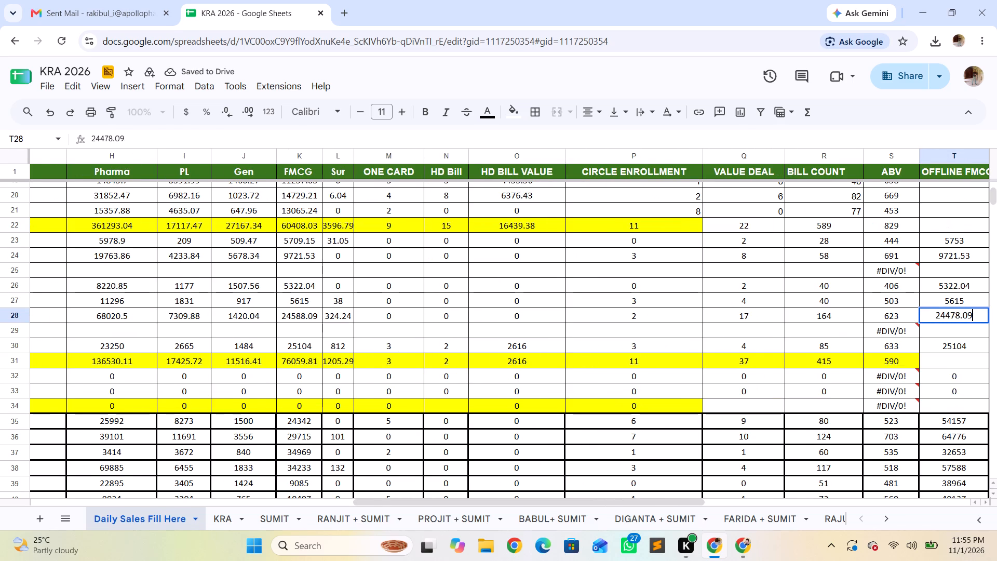
pyautogui.press('Right')
pyautogui.write('110')
pyautogui.press('Right')
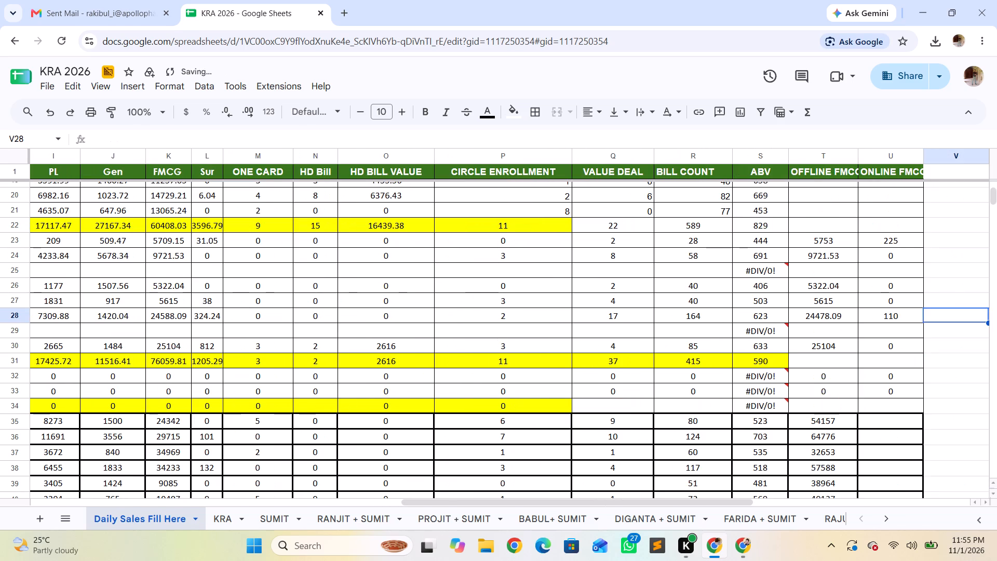
# Enter Jagi Road-Assam's Offline Sales 105171.20, Pharma 46195.35, PL 12377.61, Gen 5574.04 and FMCG 36905.22, and copy the FMCG figure.
pyautogui.press('Left')
pyautogui.press('Left')
pyautogui.press('Left')
pyautogui.press('Left')
pyautogui.press('Left')
pyautogui.press('Left')
pyautogui.press('Left')
pyautogui.press('Left')
pyautogui.press('Left')
pyautogui.press('Left')
pyautogui.press('Left')
pyautogui.press('Left')
pyautogui.press('Left')
pyautogui.press('Left')
pyautogui.press('Left')
pyautogui.press('Left')
pyautogui.press('Left')
pyautogui.press('Left')
pyautogui.press('Left')
pyautogui.press('Left')
pyautogui.press('Right')
pyautogui.press('Right')
pyautogui.press('Right')
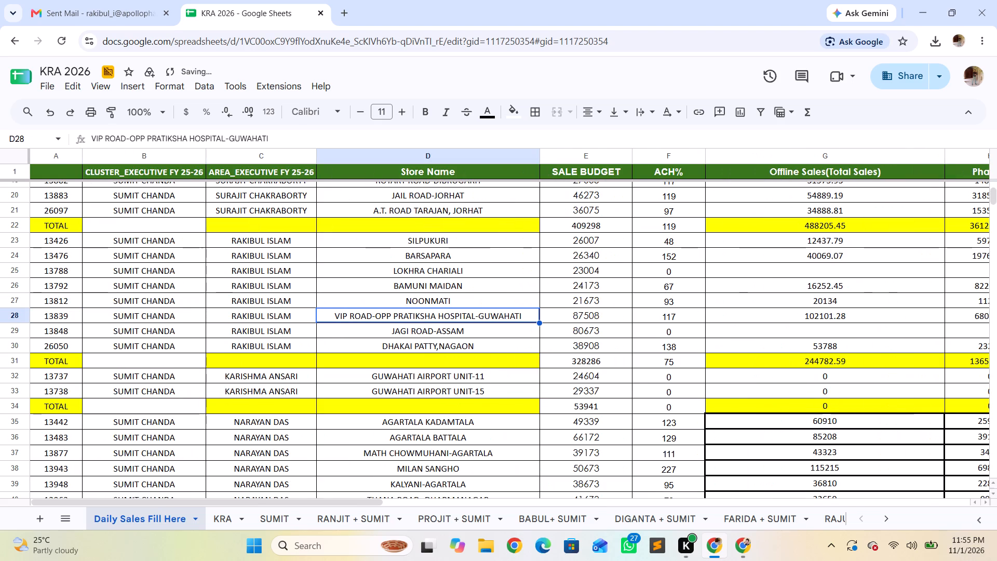
pyautogui.press('Down')
pyautogui.press('Right')
pyautogui.press('Right')
pyautogui.press('Right')
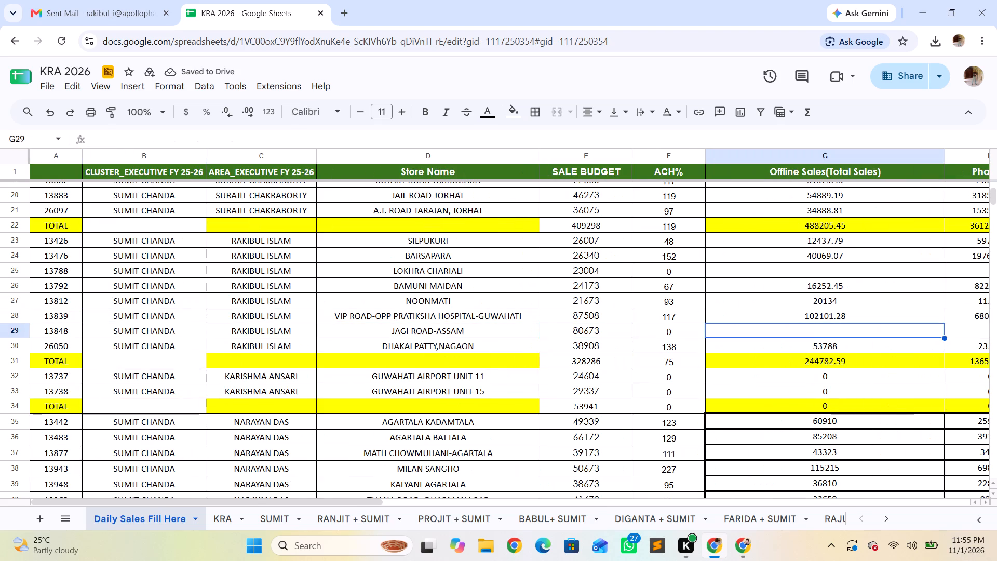
pyautogui.write('105171.20')
pyautogui.press('Right')
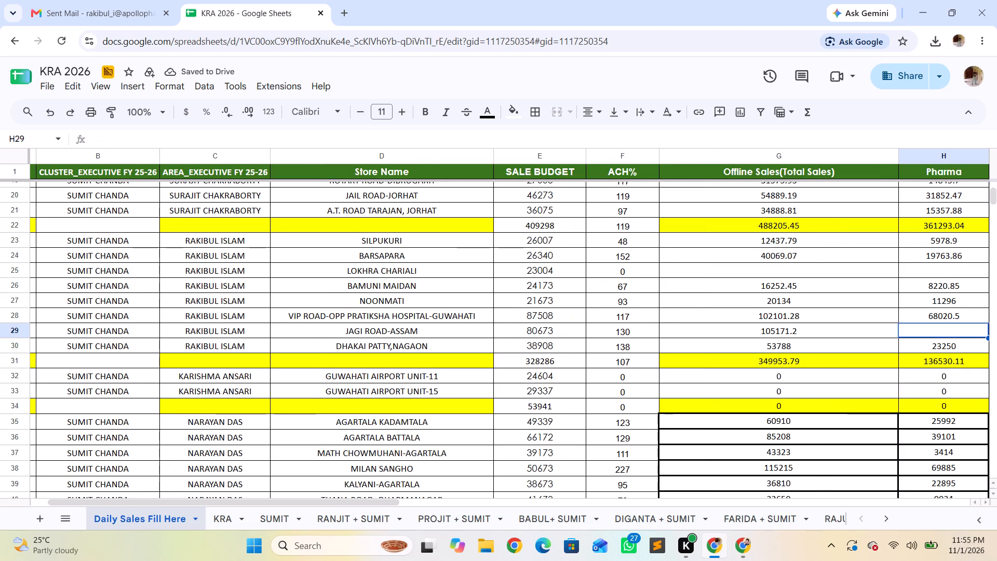
pyautogui.write('46195.35')
pyautogui.press('Right')
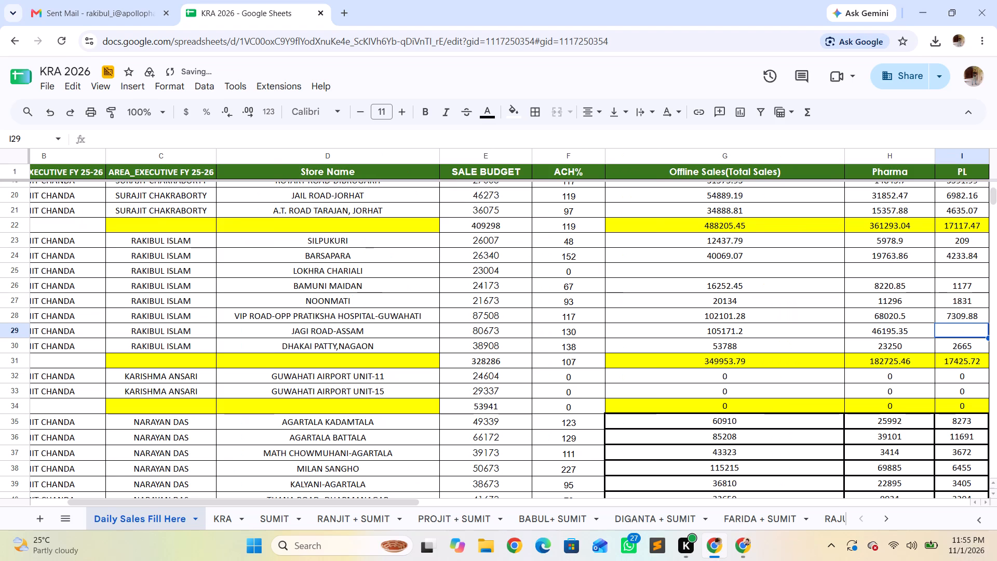
pyautogui.write('12377.61')
pyautogui.press('Right')
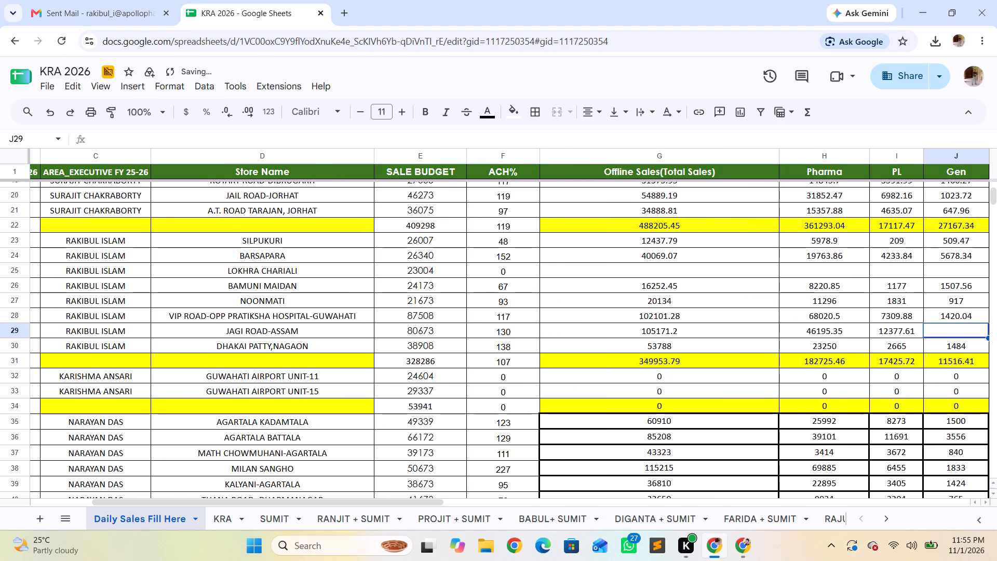
pyautogui.write('5574.04')
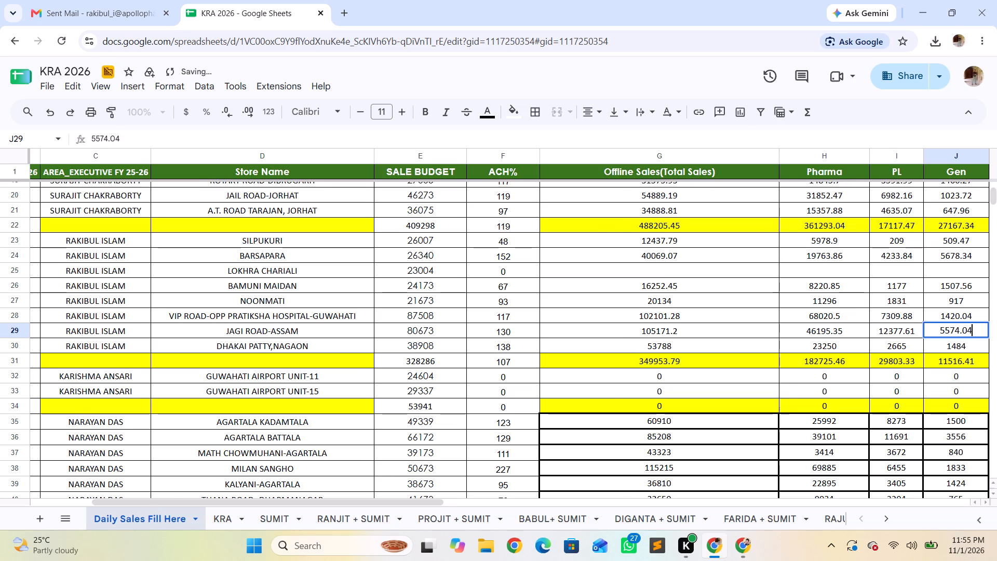
pyautogui.press('Right')
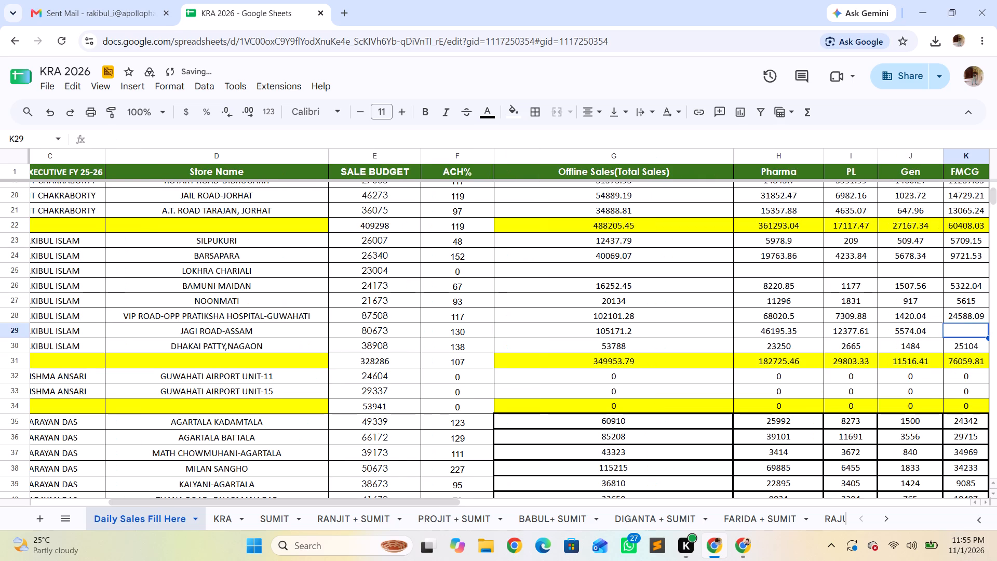
pyautogui.write('36905.22')
pyautogui.press('Right')
pyautogui.press('Left')
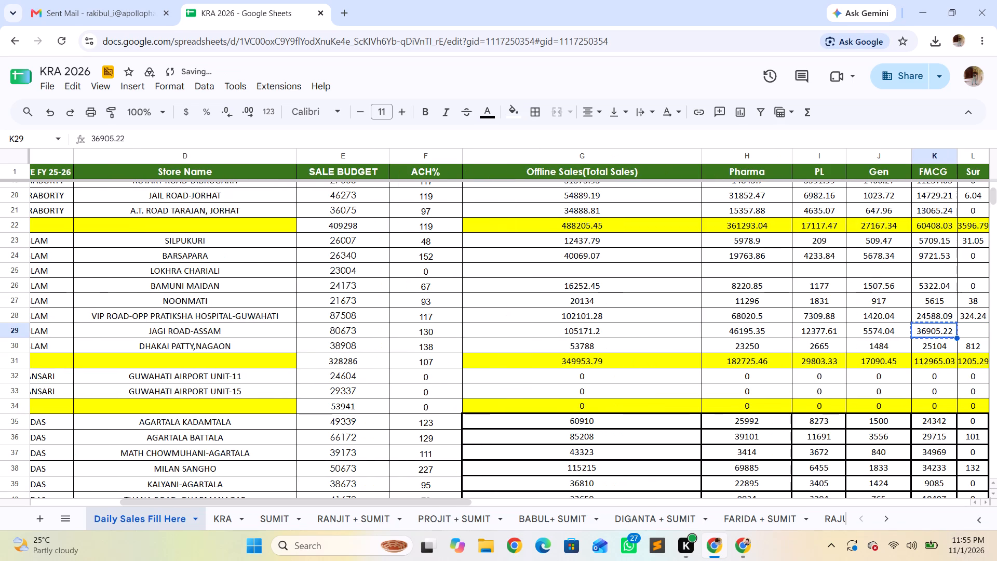
pyautogui.hotkey('ctrl', 'c')
# Set Jagi Road's Sur to 3180.30 and ONE CARD to 3, enter 0 for HD Bill and HD BILL VALUE, and set CIRCLE ENROLLMENT to 7.
pyautogui.press('Right')
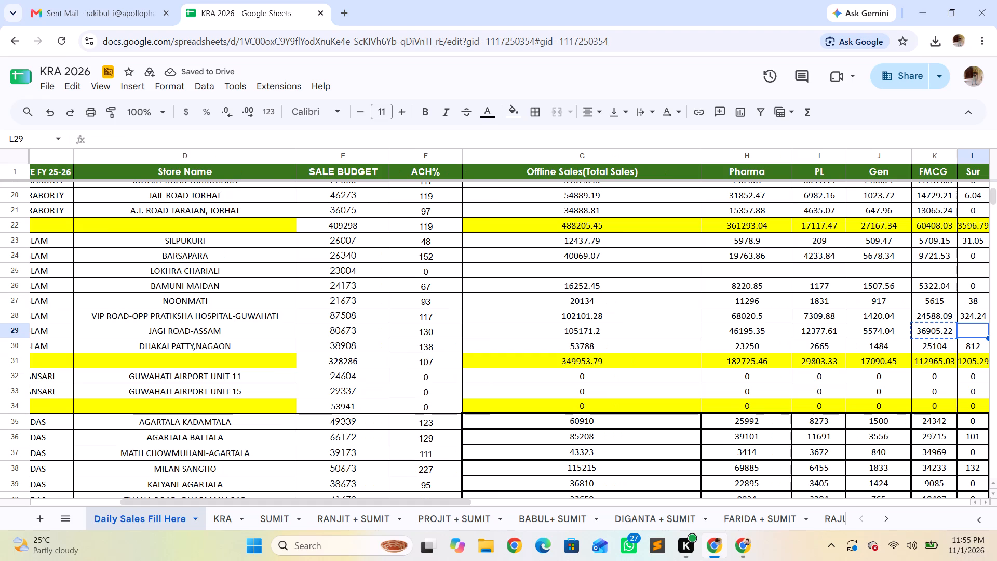
pyautogui.write('3180.30')
pyautogui.press('Right')
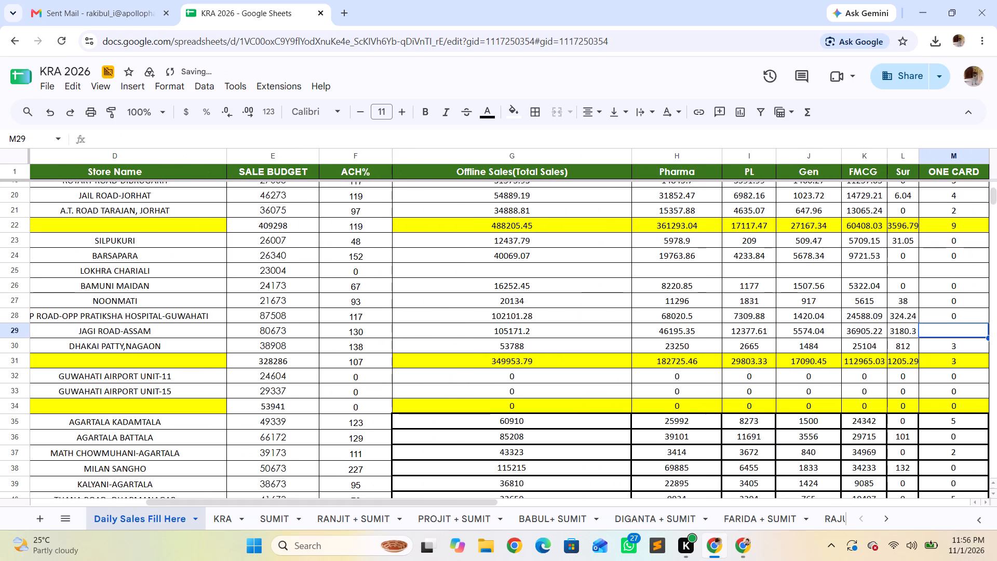
pyautogui.press('3')
pyautogui.press('Right')
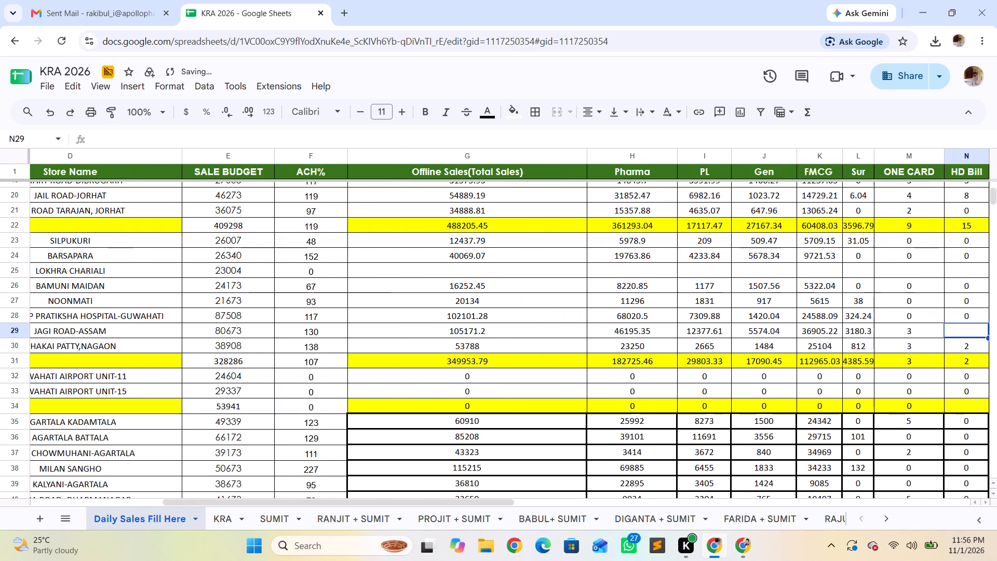
pyautogui.press('0')
pyautogui.press('Right')
pyautogui.press('0')
pyautogui.press('Right')
pyautogui.press('7')
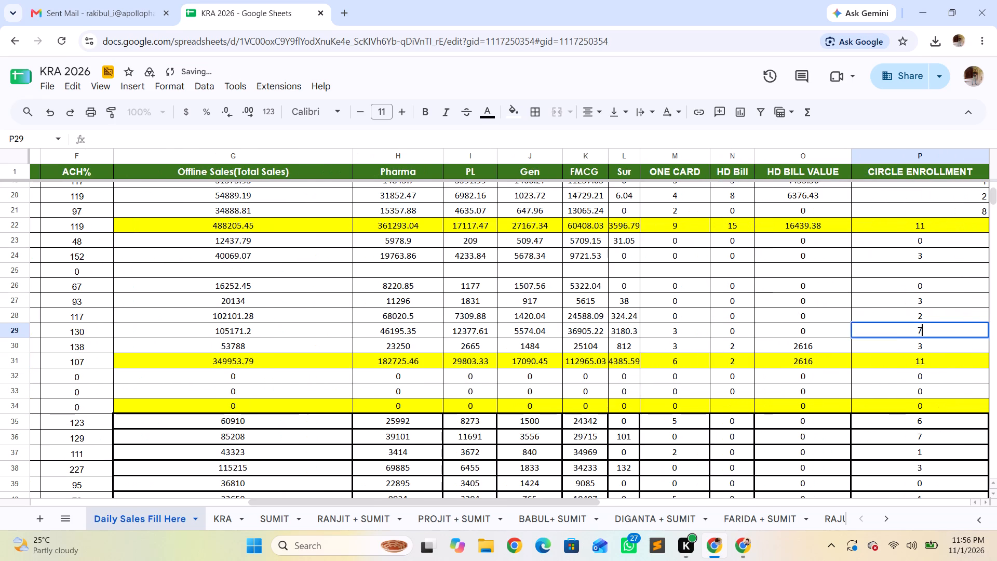
pyautogui.press('Right')
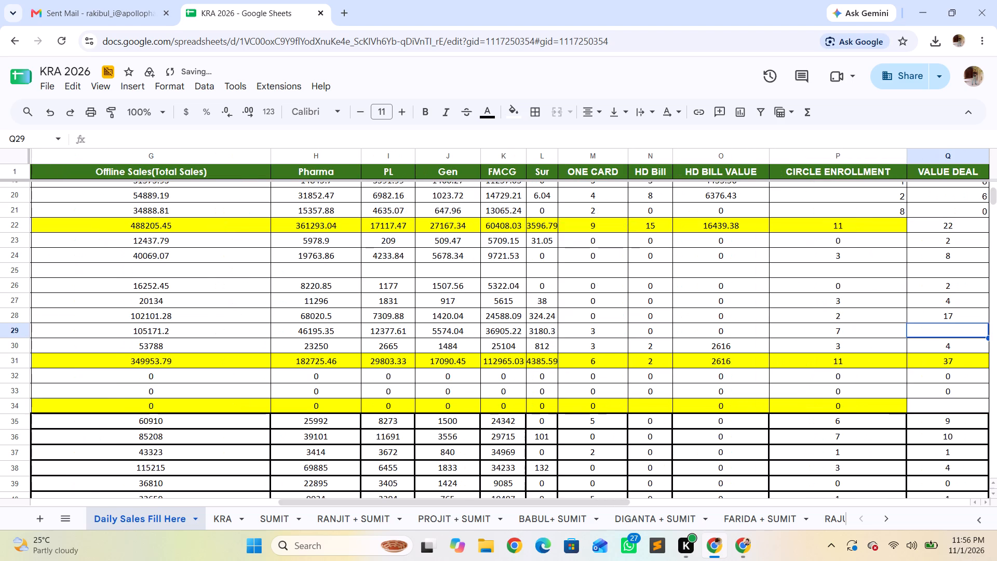
# Set Jagi Road's VALUE DEAL to 10 and BILL COUNT to 237, paste 36905.22 as offline FMCG, and enter 0 for online FMCG.
pyautogui.write('10')
pyautogui.press('Right')
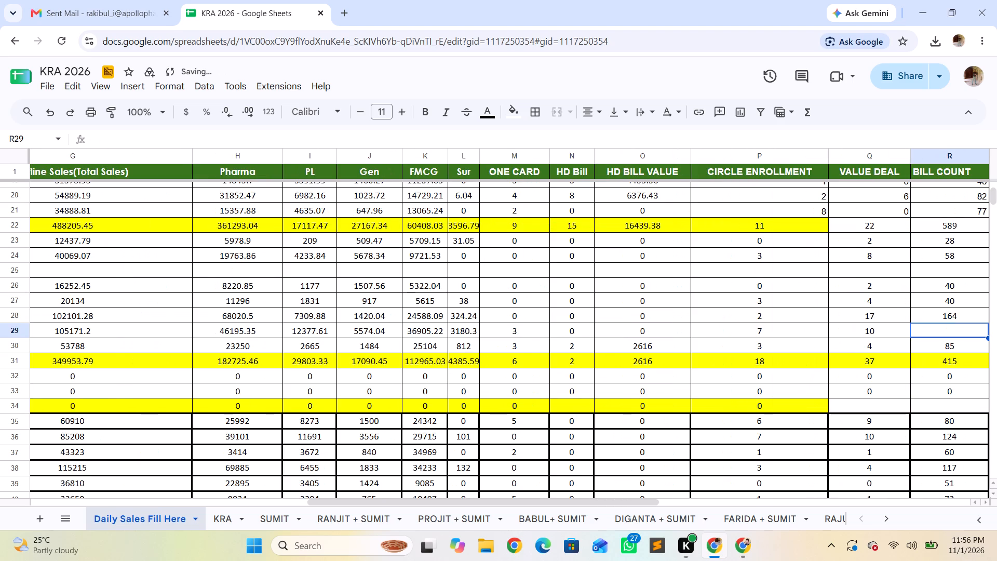
pyautogui.write('237')
pyautogui.press('Right')
pyautogui.press('Right')
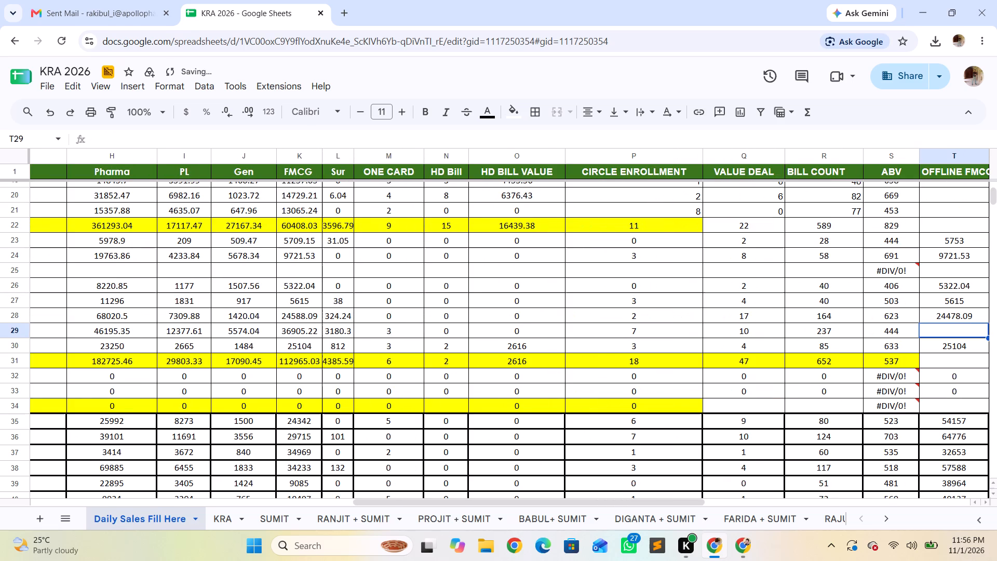
pyautogui.hotkey('ctrl', 'v')
pyautogui.press('Right')
pyautogui.press('Right')
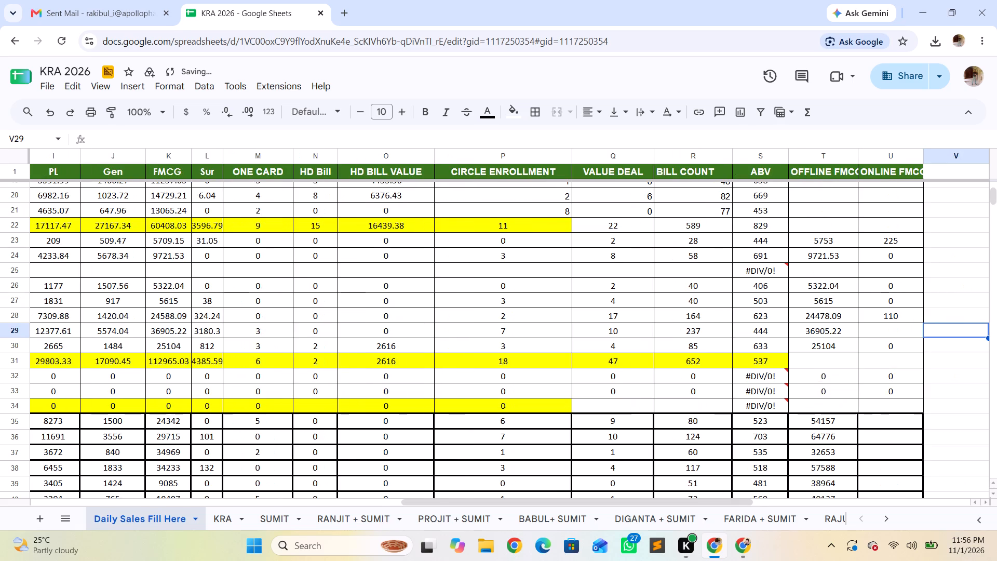
pyautogui.press('Left')
pyautogui.press('0')
pyautogui.press('Right')
# Enter Lokhra Chariali's Offline Sales 24516.82, Pharma 13193.07, PL 3343.67, Gen 1470.63 and FMCG 6247.39 in row 25.
pyautogui.press('Left')
pyautogui.press('Left')
pyautogui.press('Left')
pyautogui.press('Left')
pyautogui.press('Left')
pyautogui.press('Left')
pyautogui.press('Left')
pyautogui.press('Left')
pyautogui.press('Left')
pyautogui.press('Left')
pyautogui.press('Left')
pyautogui.press('Left')
pyautogui.press('Left')
pyautogui.press('Left')
pyautogui.press('Left')
pyautogui.press('Left')
pyautogui.press('Left')
pyautogui.press('Left')
pyautogui.press('Left')
pyautogui.press('Left')
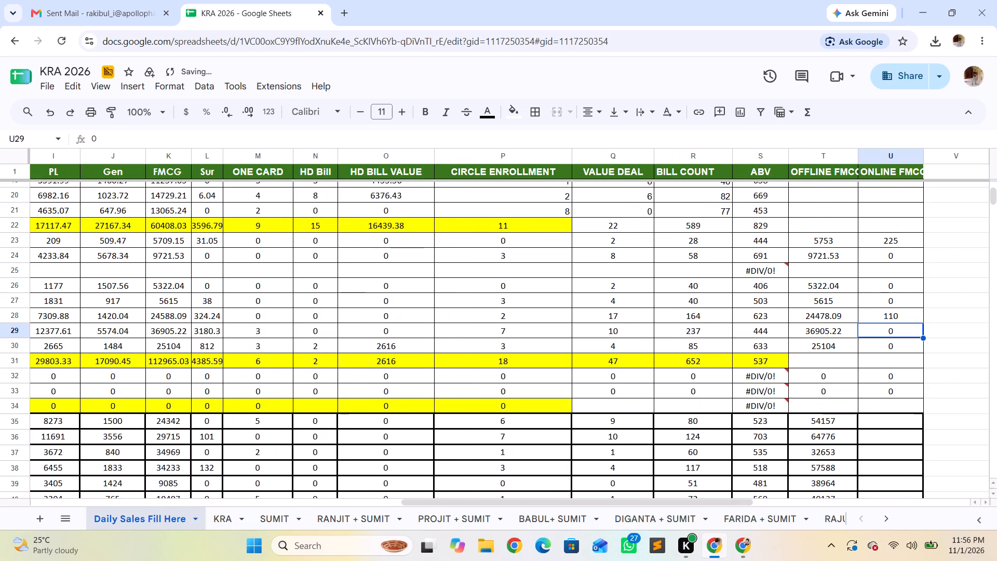
pyautogui.press('Right')
pyautogui.press('Right')
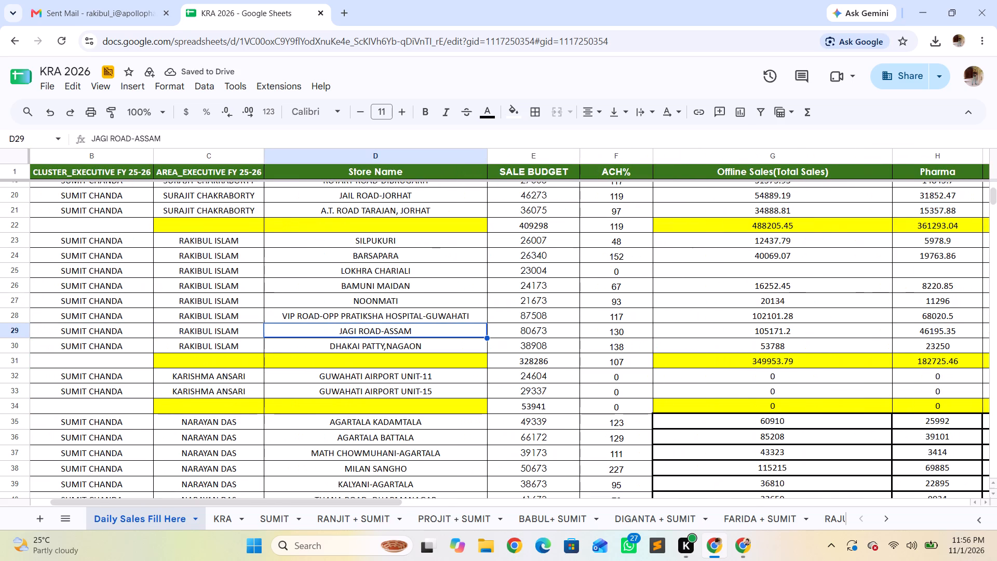
pyautogui.press('Up')
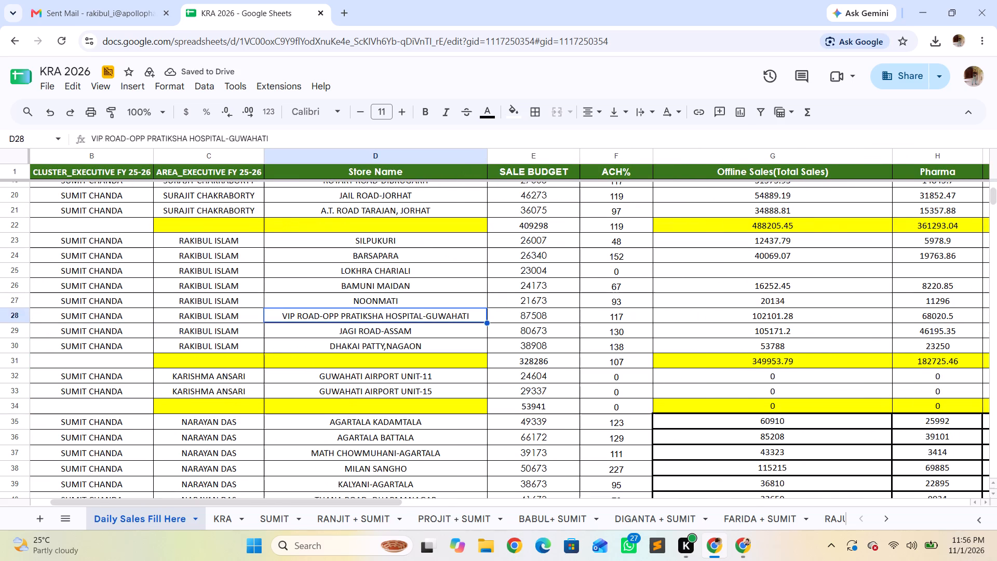
pyautogui.press('Up')
pyautogui.press('Up')
pyautogui.press('Up')
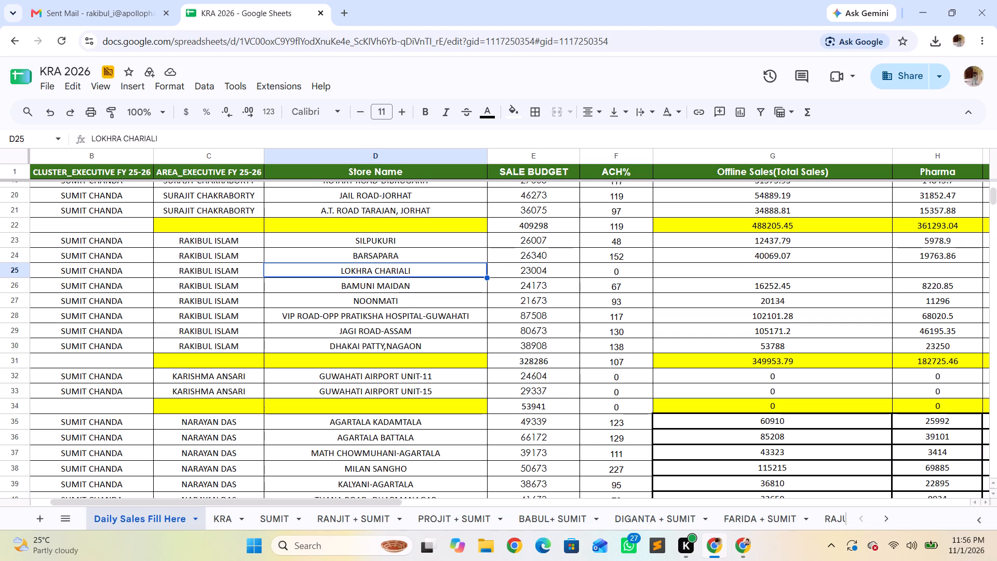
pyautogui.press('Right')
pyautogui.press('Right')
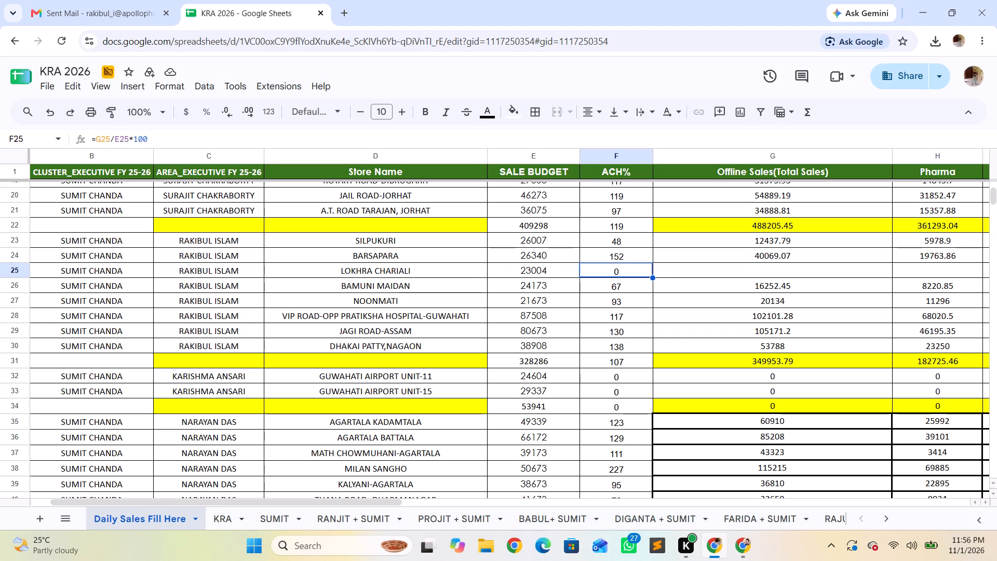
pyautogui.press('Right')
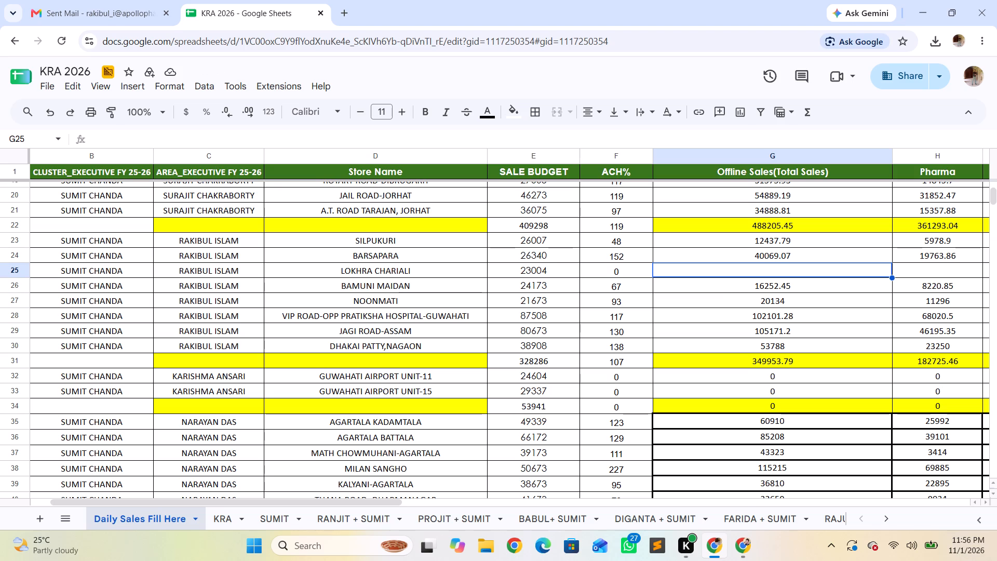
pyautogui.write('21628')
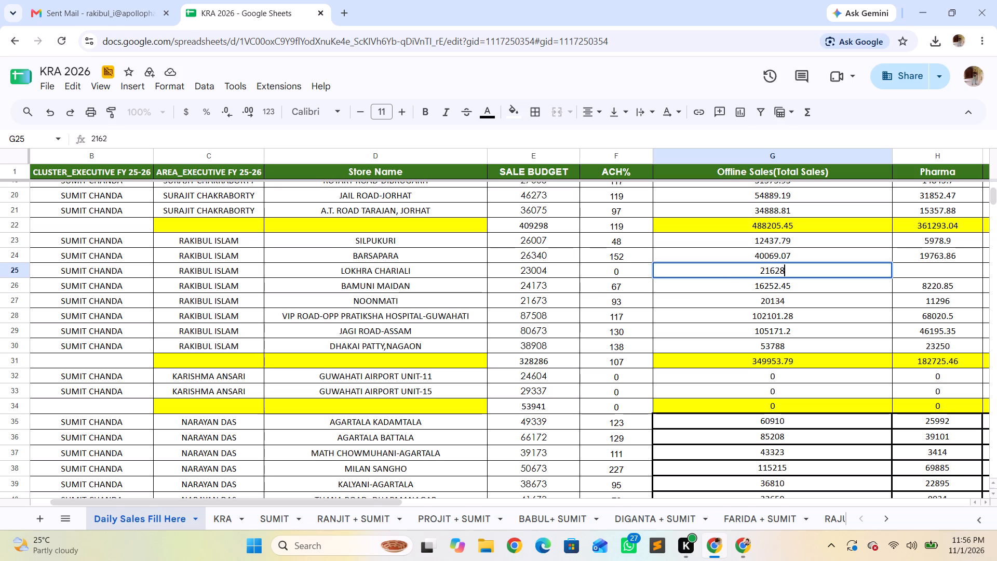
pyautogui.press('Right')
pyautogui.press('Left')
pyautogui.write('24516.88')
pyautogui.press('BackSpace')
pyautogui.press('2')
pyautogui.press('Right')
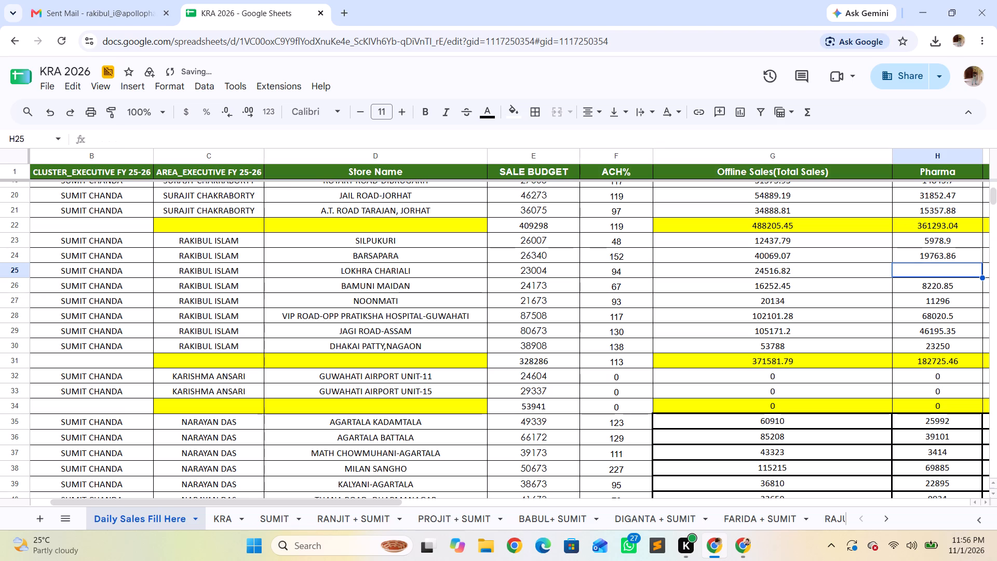
pyautogui.write('13193.07')
pyautogui.press('Right')
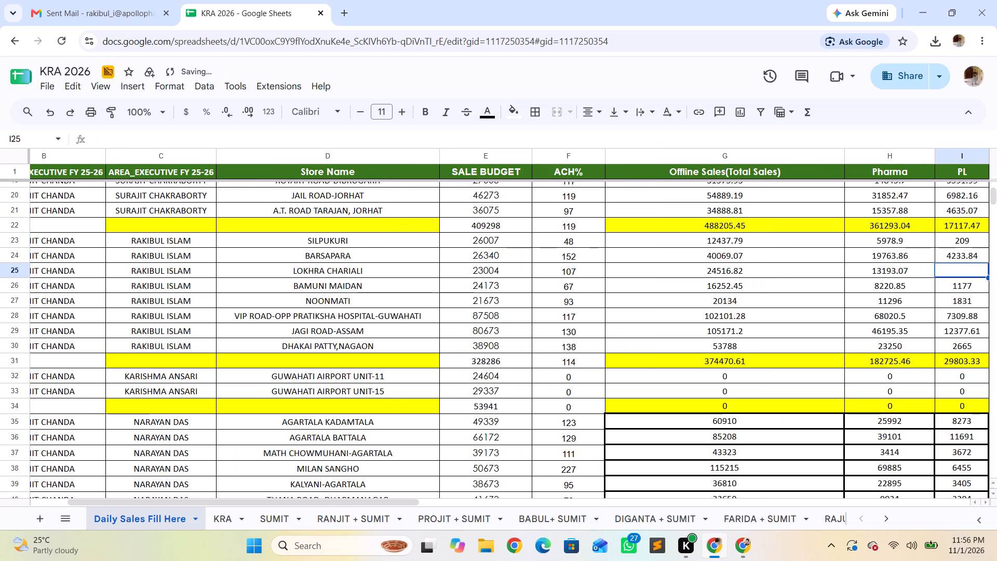
pyautogui.write('3343.67')
pyautogui.press('Right')
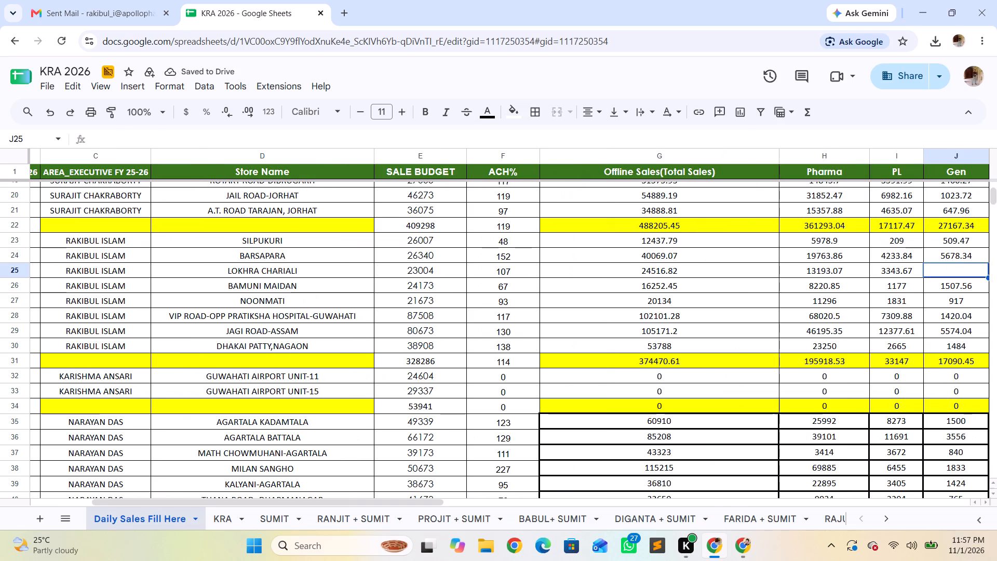
pyautogui.write('1470.63')
pyautogui.press('Right')
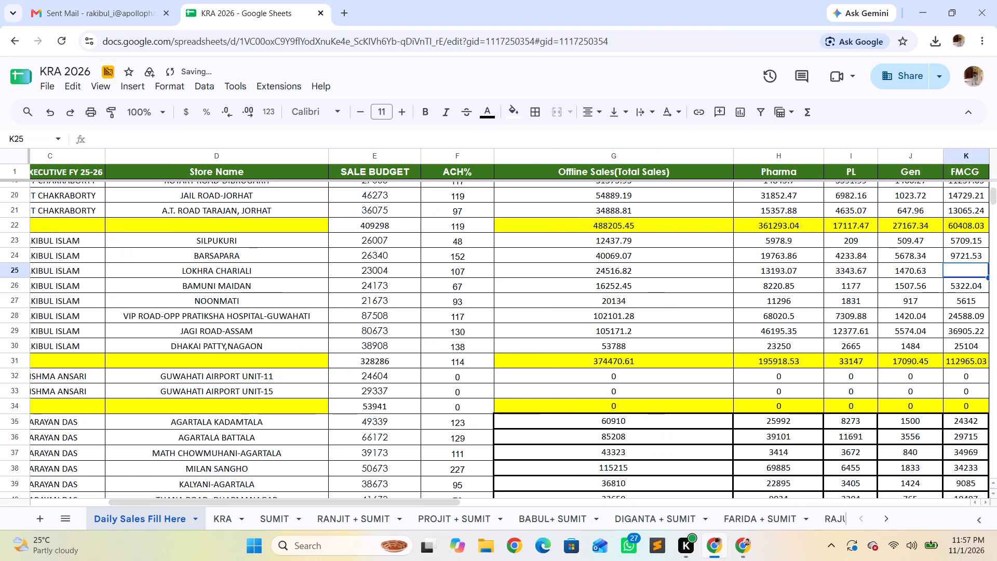
pyautogui.write('6247.39')
pyautogui.press('Right')
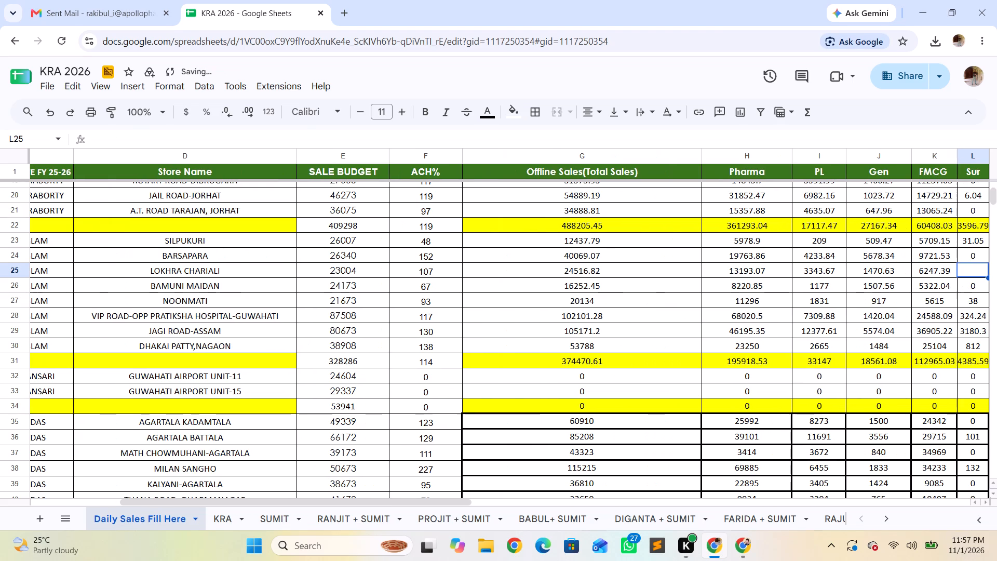
# Set Lokhra Chariali's Sur to 262.06 and enter 0 for ONE CARD, HD Bill, HD BILL VALUE and CIRCLE ENROLLMENT.
pyautogui.write('262.06')
pyautogui.press('Right')
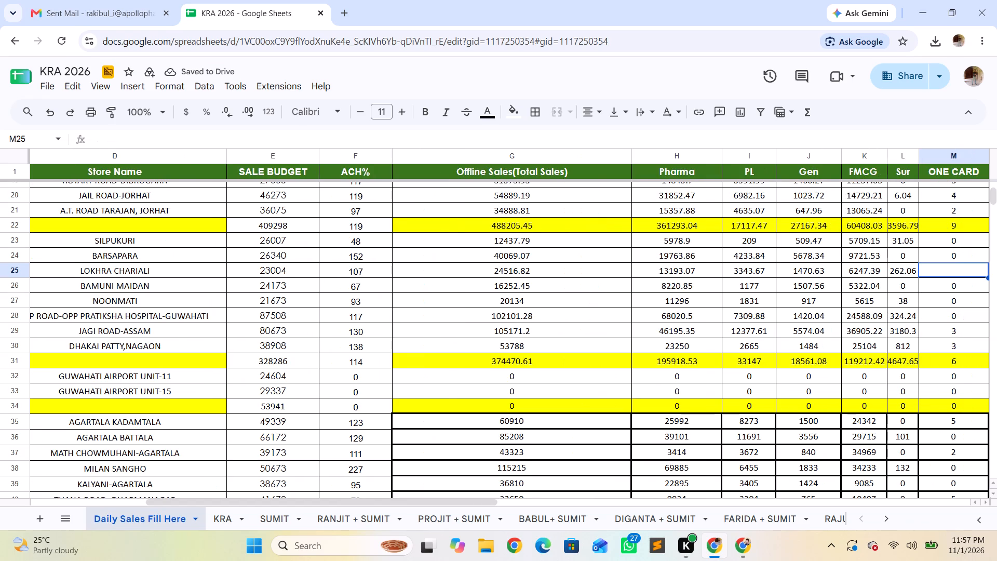
pyautogui.press('0')
pyautogui.press('Right')
pyautogui.press('0')
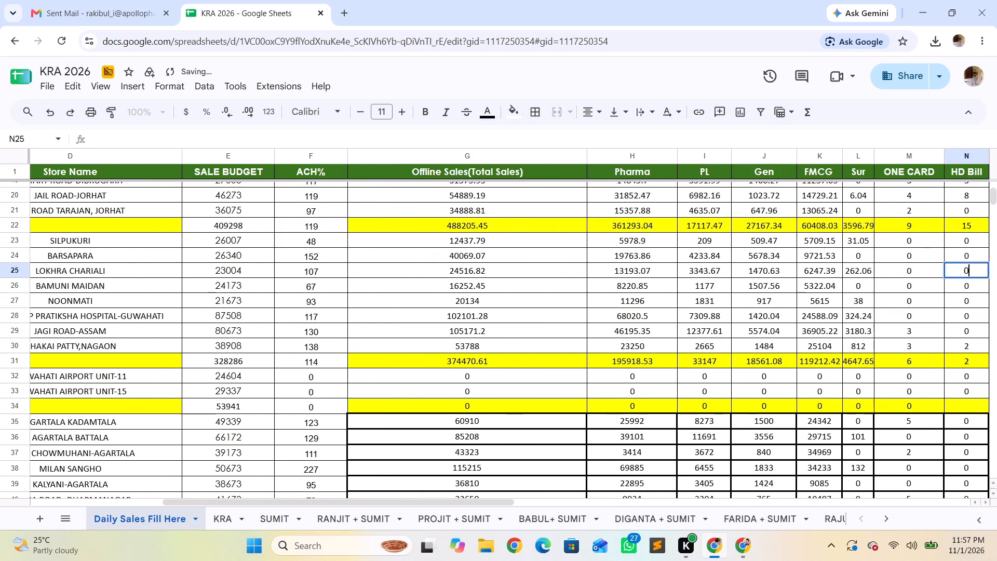
pyautogui.press('Right')
pyautogui.press('0')
pyautogui.press('Right')
pyautogui.press('0')
pyautogui.press('Right')
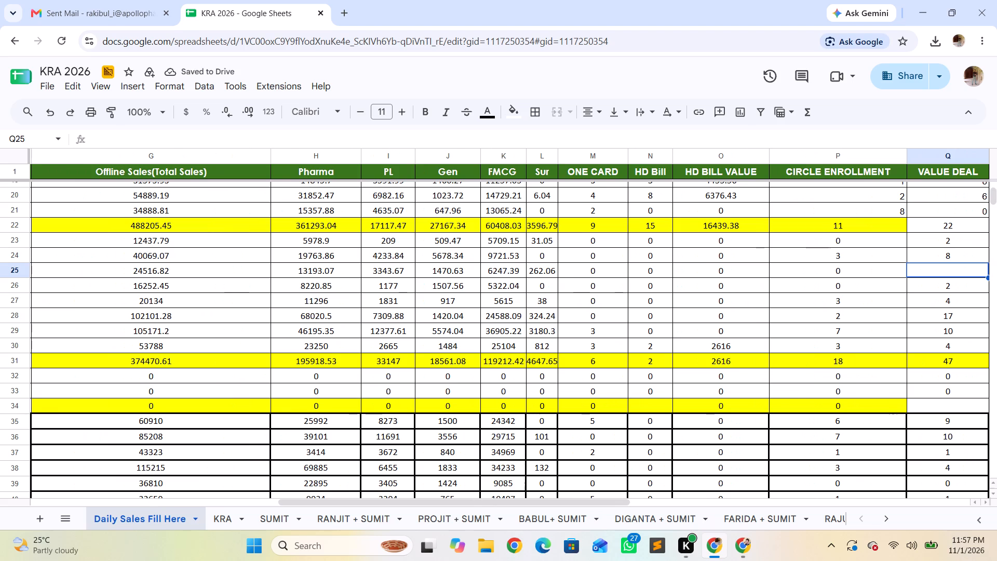
# Set Lokhra Chariali's VALUE DEAL to 6, BILL COUNT to 46, offline FMCG to 6121.39 and online FMCG to 126.
pyautogui.press('6')
pyautogui.press('Right')
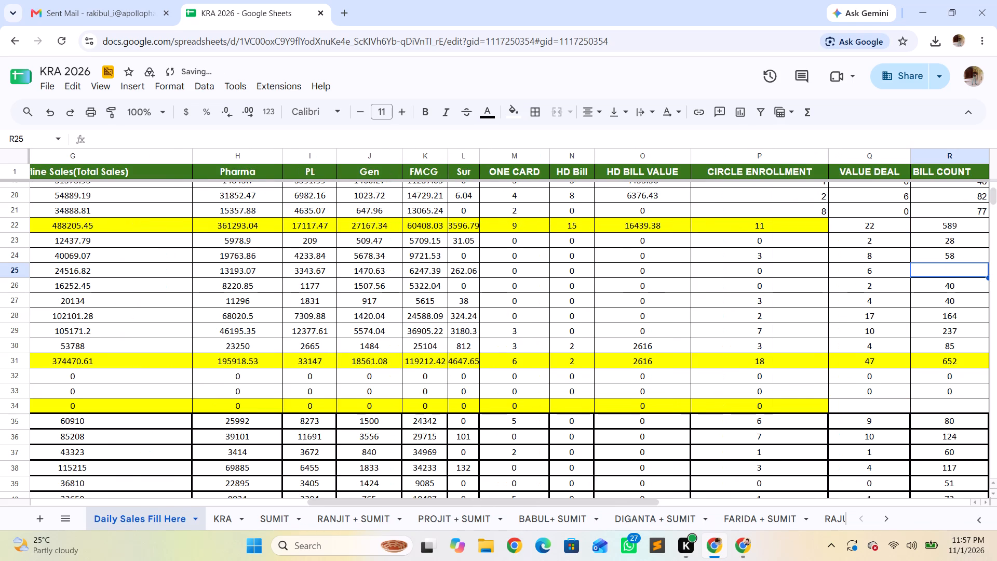
pyautogui.write('46')
pyautogui.press('Right')
pyautogui.press('Right')
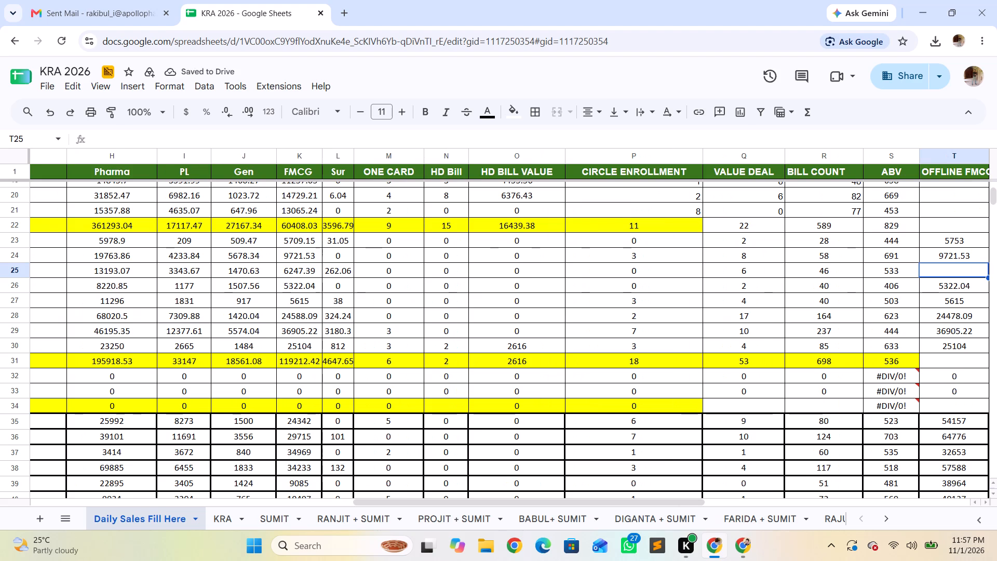
pyautogui.press('6')
pyautogui.write('121')
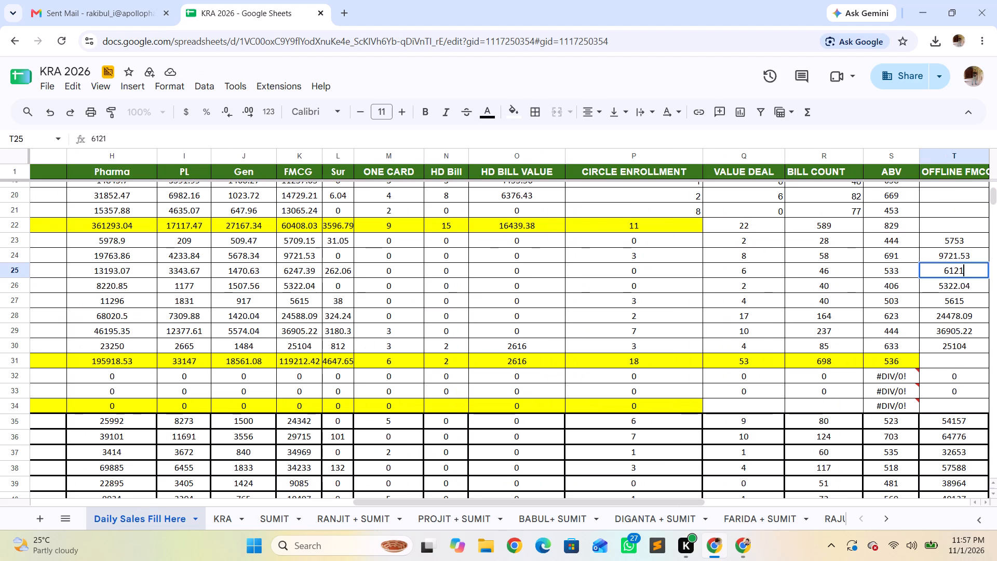
pyautogui.write('.39')
pyautogui.press('Right')
pyautogui.write('126')
pyautogui.press('Right')
# Review the figures along Lokhra Chariali's row, going back to the store code in column A.
pyautogui.press('Left')
pyautogui.press('Left')
pyautogui.press('Left')
pyautogui.press('Left')
pyautogui.press('Left')
pyautogui.press('Left')
pyautogui.press('Left')
pyautogui.press('Left')
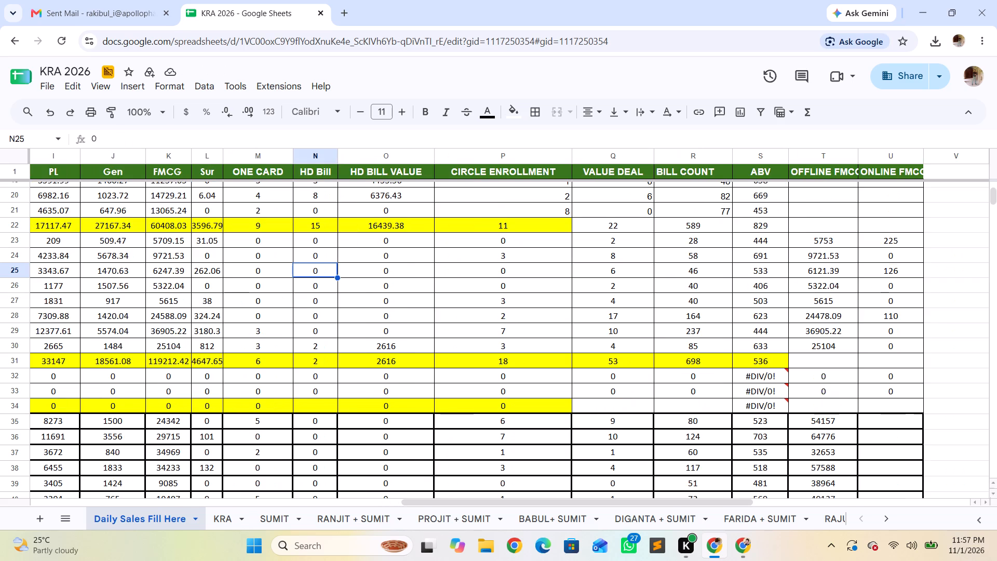
pyautogui.press('Left')
pyautogui.press('Left')
pyautogui.press('Left')
pyautogui.press('Left')
pyautogui.press('Left')
pyautogui.press('Left')
pyautogui.press('Left')
pyautogui.press('Left')
pyautogui.press('Left')
pyautogui.press('Left')
pyautogui.press('Left')
pyautogui.press('Left')
pyautogui.press('Left')
pyautogui.press('Left')
pyautogui.press('Left')
pyautogui.press('Left')
pyautogui.press('Left')
pyautogui.press('Left')
pyautogui.press('Left')
pyautogui.press('Left')
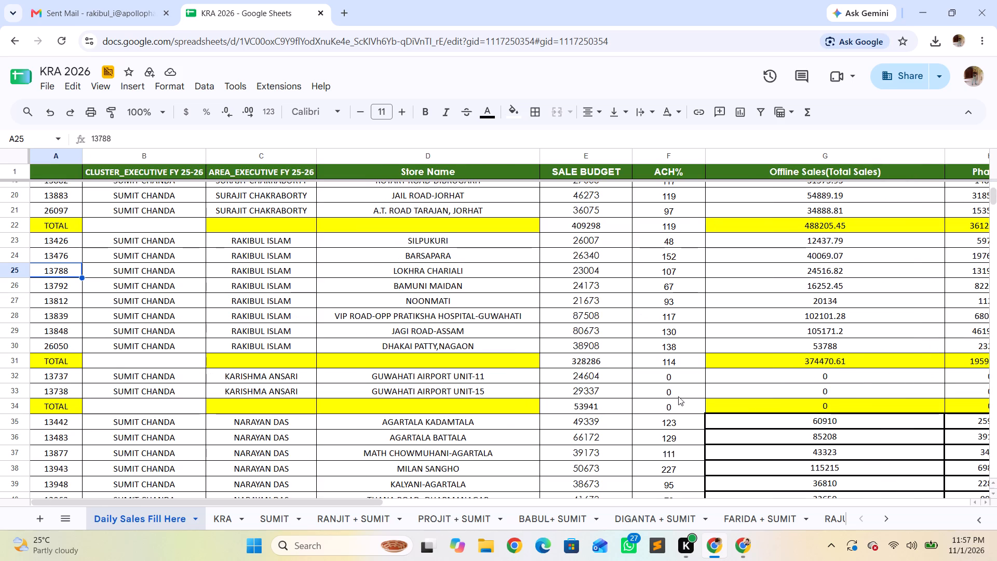
# Set the VALUE DEAL sale quantity to 53 in the same area executive's Initiative Reports table, row 131.
pyautogui.scroll(-12, 617, 447)
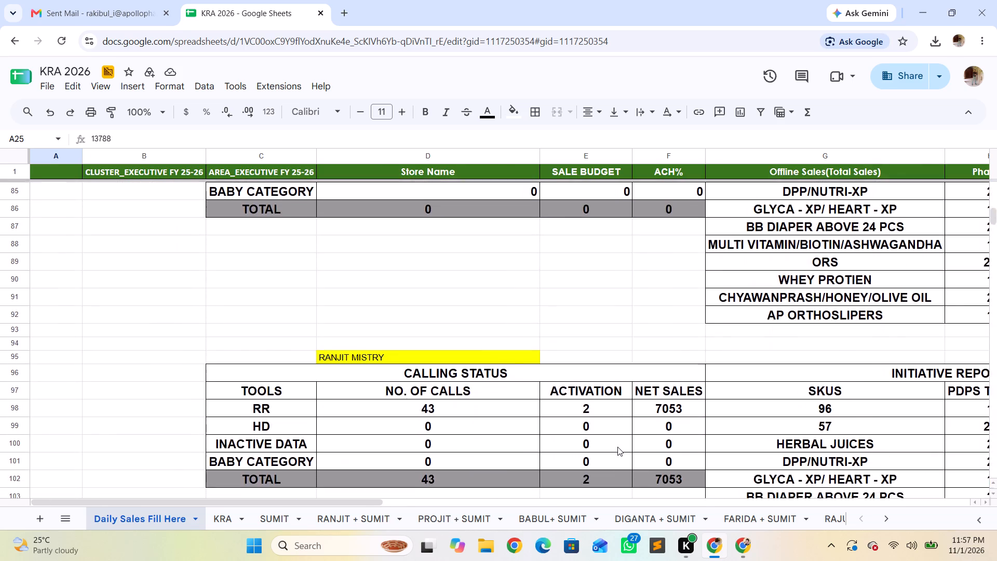
pyautogui.scroll(-4, 617, 447)
pyautogui.scroll(1, 617, 447)
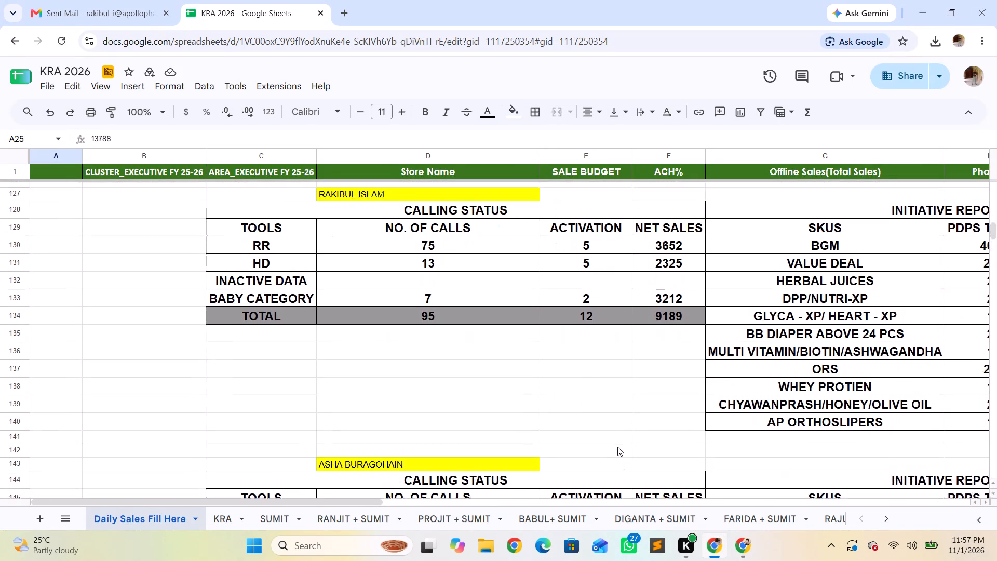
pyautogui.scroll(1, 617, 447)
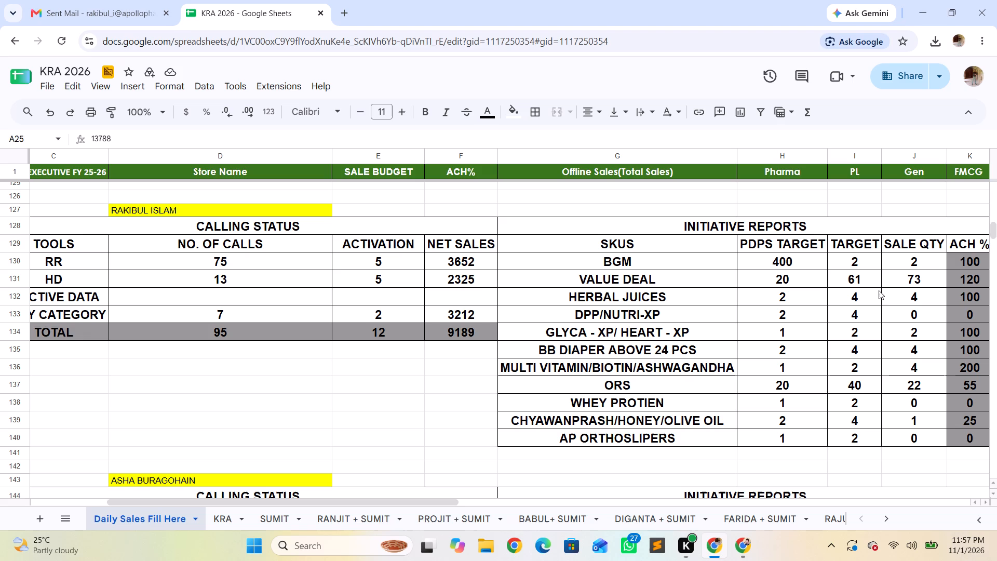
pyautogui.click(879, 290)
pyautogui.click(916, 279)
pyautogui.write('53')
pyautogui.click(410, 420)
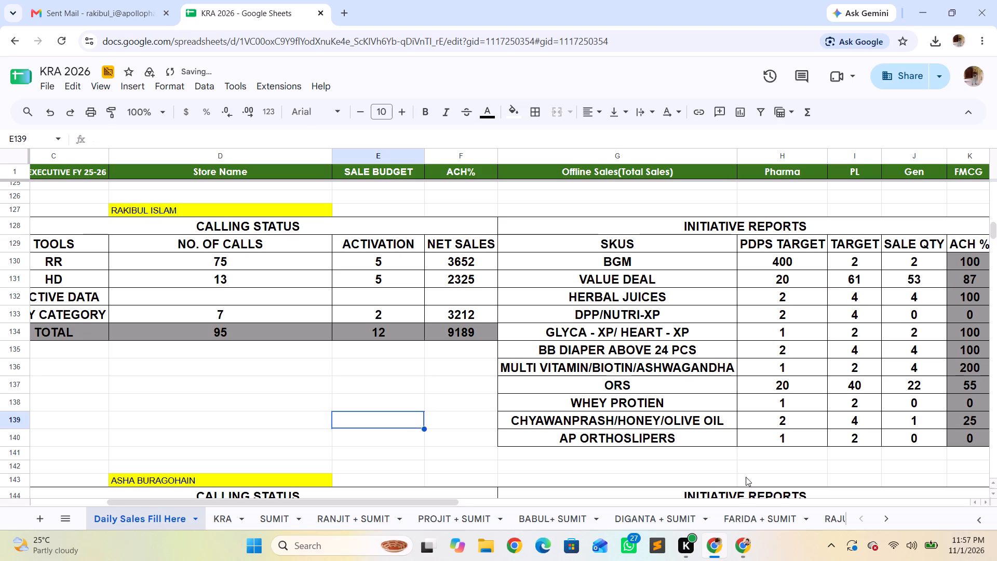
# Open the RAKIBUL + SUMIT sheet and set its zoom to 75% to show the area executive's summary.
pyautogui.click(883, 517)
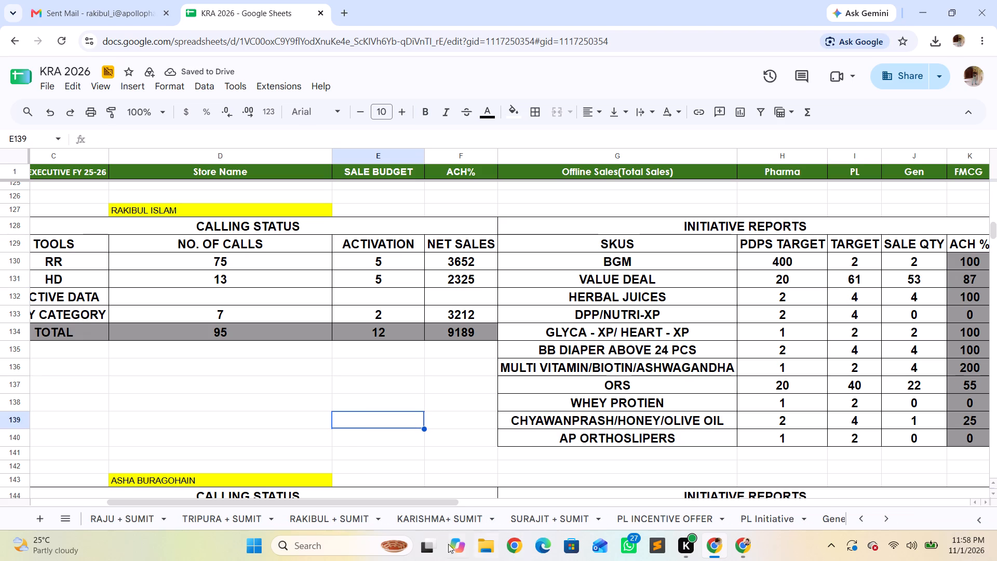
pyautogui.click(343, 510)
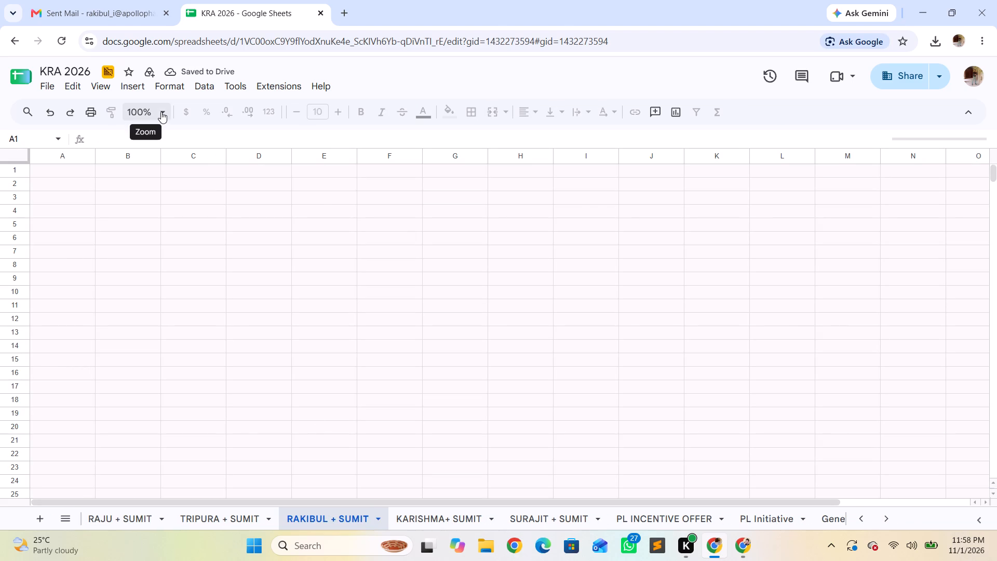
pyautogui.click(161, 112)
pyautogui.click(144, 153)
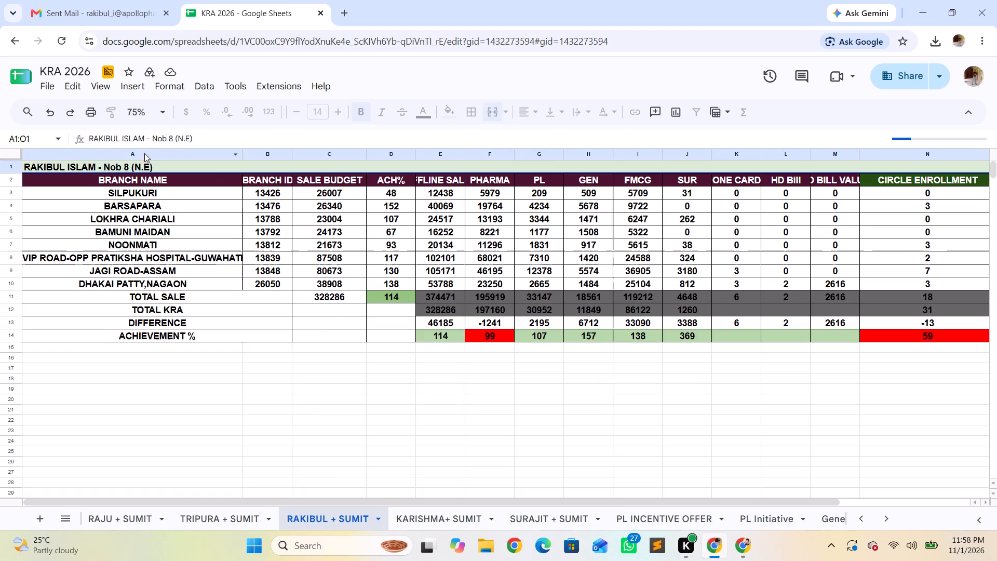
pyautogui.click(328, 383)
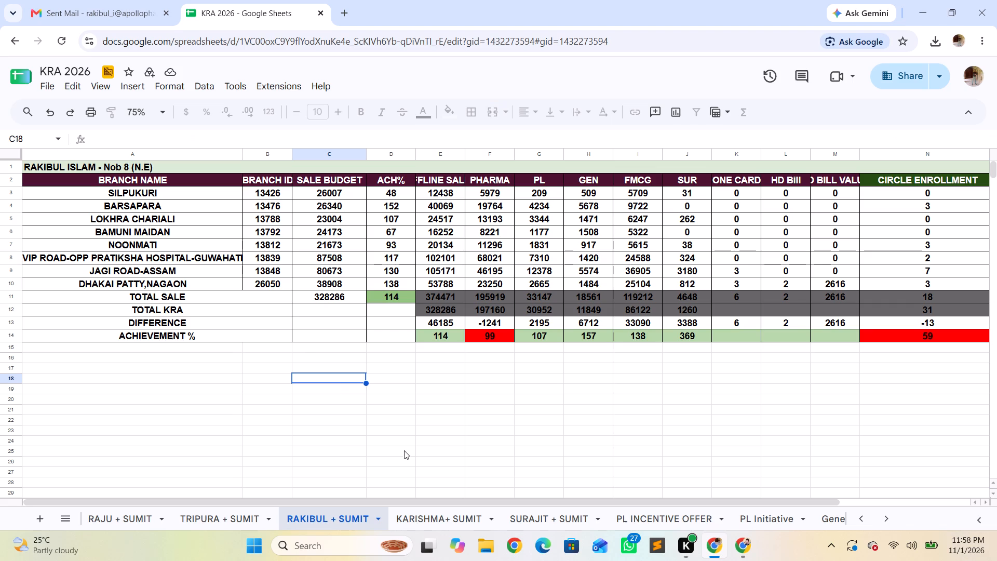
pyautogui.click(417, 471)
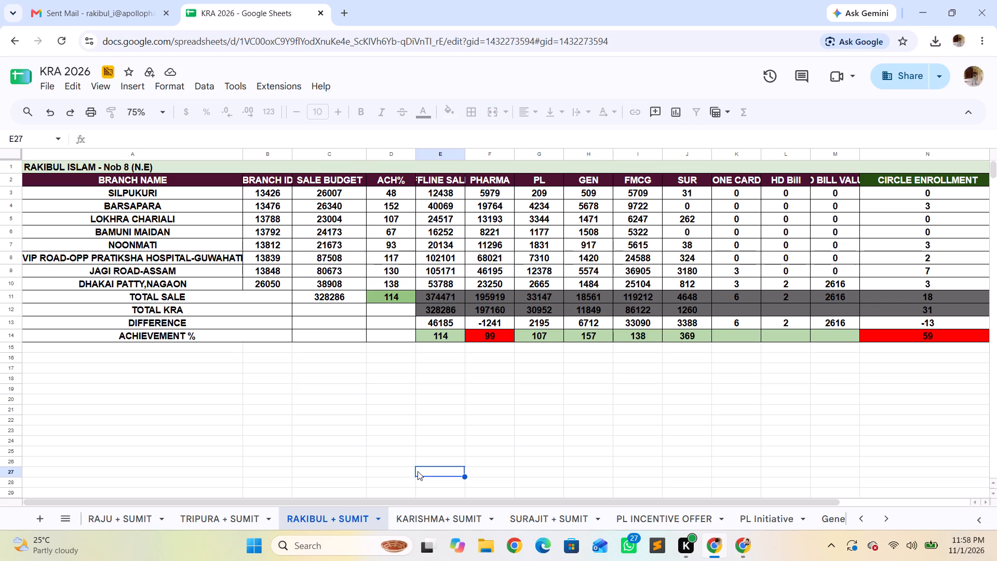
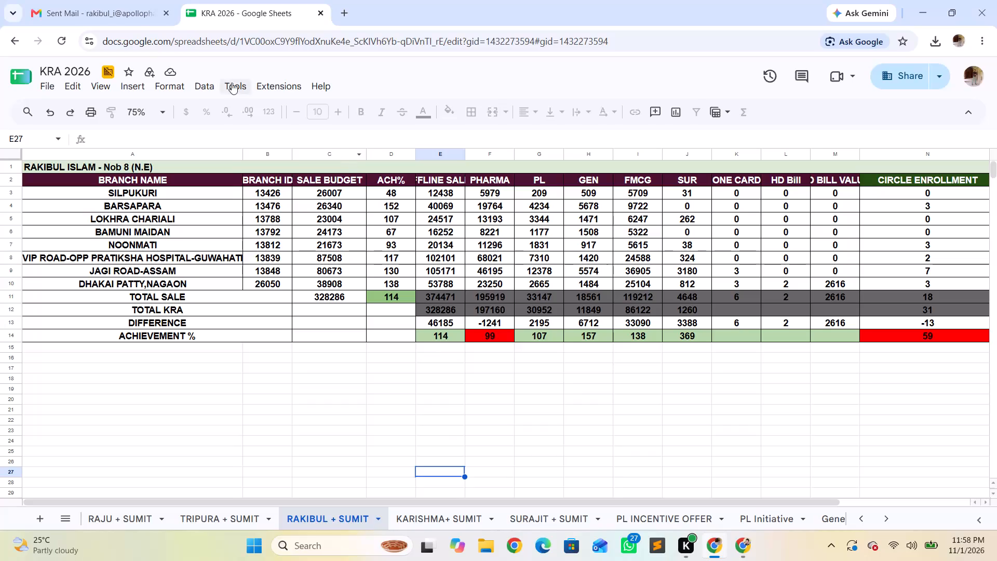
# Set the RAKIBUL + SUMIT sheet's zoom to 100%.
pyautogui.moveTo(165, 116); pyautogui.dragTo(152, 164)
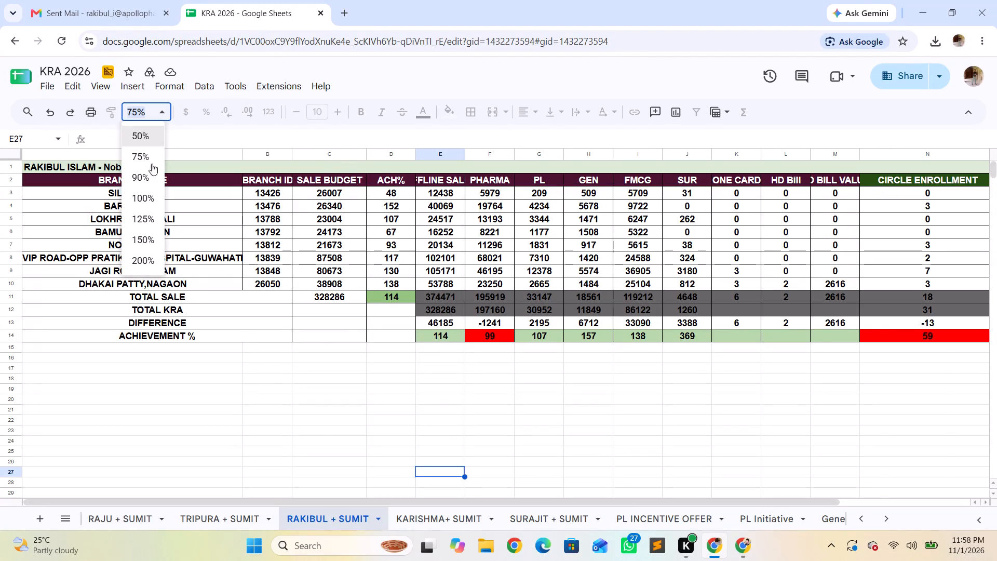
pyautogui.moveTo(152, 164); pyautogui.dragTo(144, 194)
pyautogui.click(144, 194)
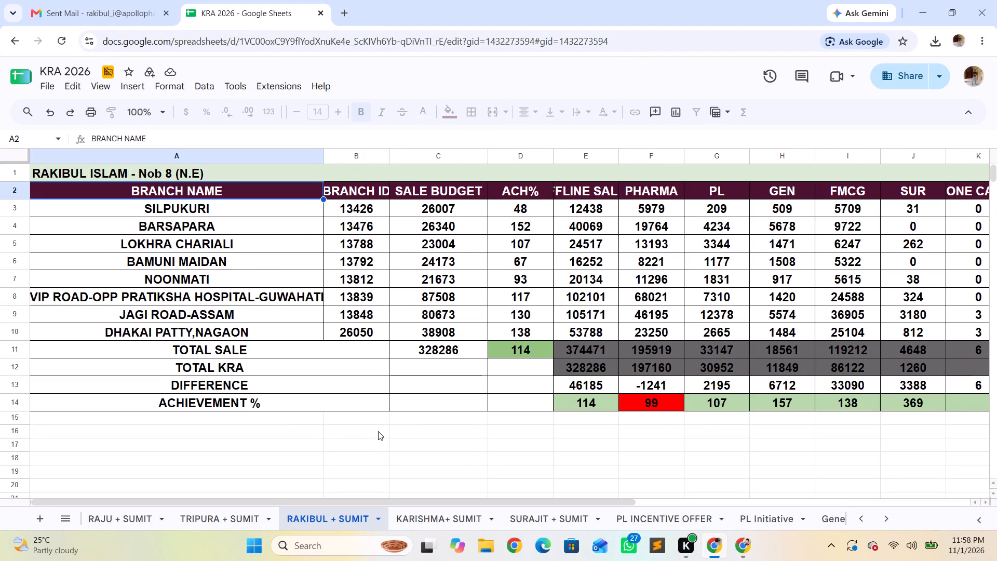
pyautogui.click(378, 431)
# Copy the GEN figures of all eight branches, from SILPUKURI through DHAKAI PATTY,NAGAON (H3:H10).
pyautogui.click(785, 204)
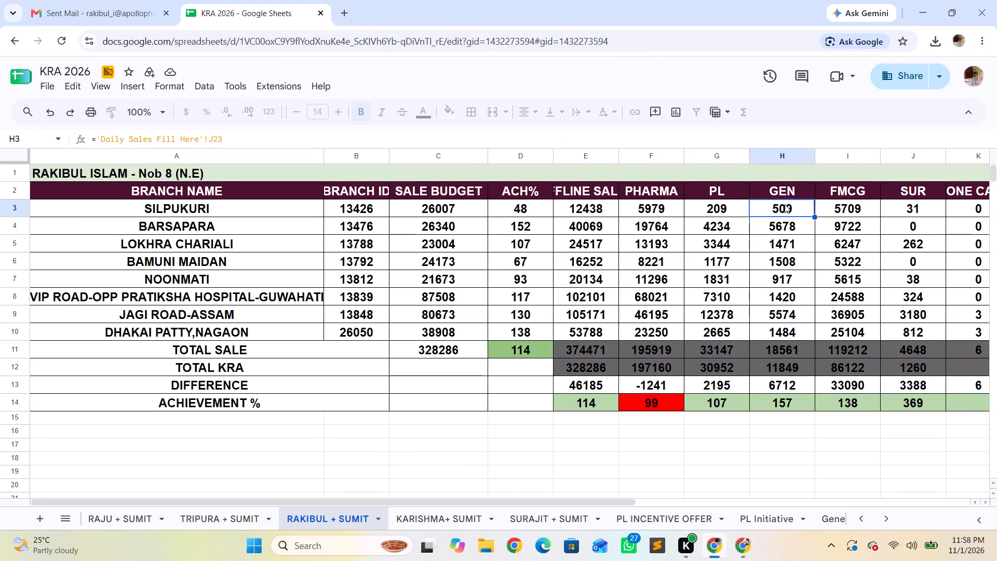
pyautogui.hotkey('shift', 'Down')
pyautogui.hotkey('shift', 'Down')
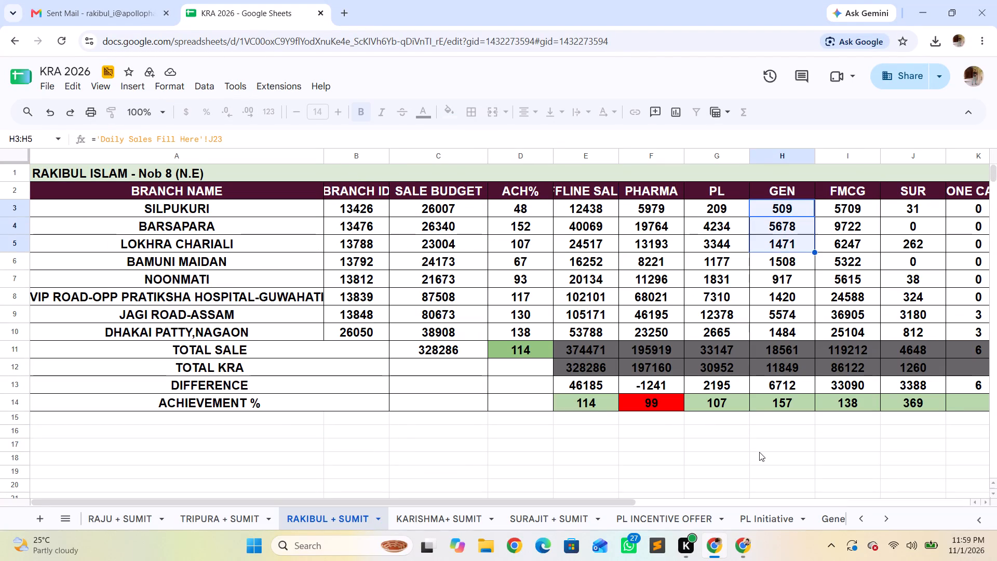
pyautogui.hotkey('shift', 'Down')
pyautogui.hotkey('shift', 'Down')
pyautogui.hotkey('shift', 'Down')
pyautogui.hotkey('shift', 'Down')
pyautogui.hotkey('shift', 'Down')
pyautogui.hotkey('ctrl', 'c')
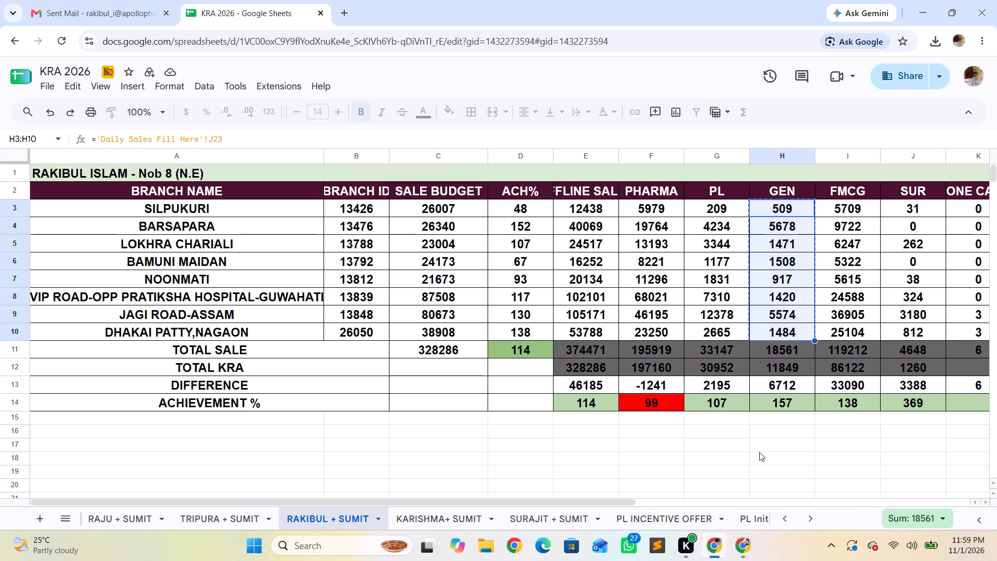
# Minimize the browser window holding the KRA 2026 spreadsheet.
pyautogui.click(923, 5)
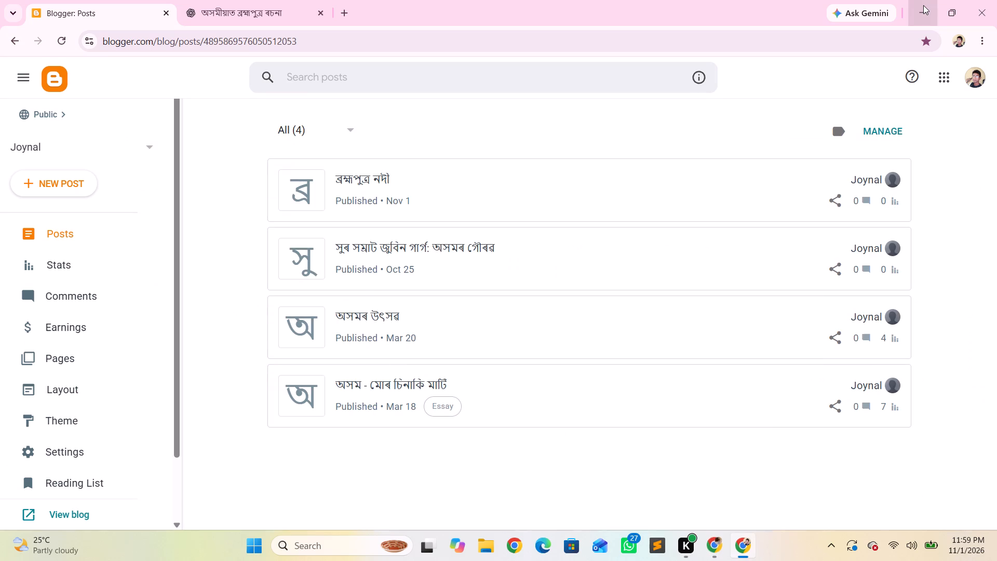
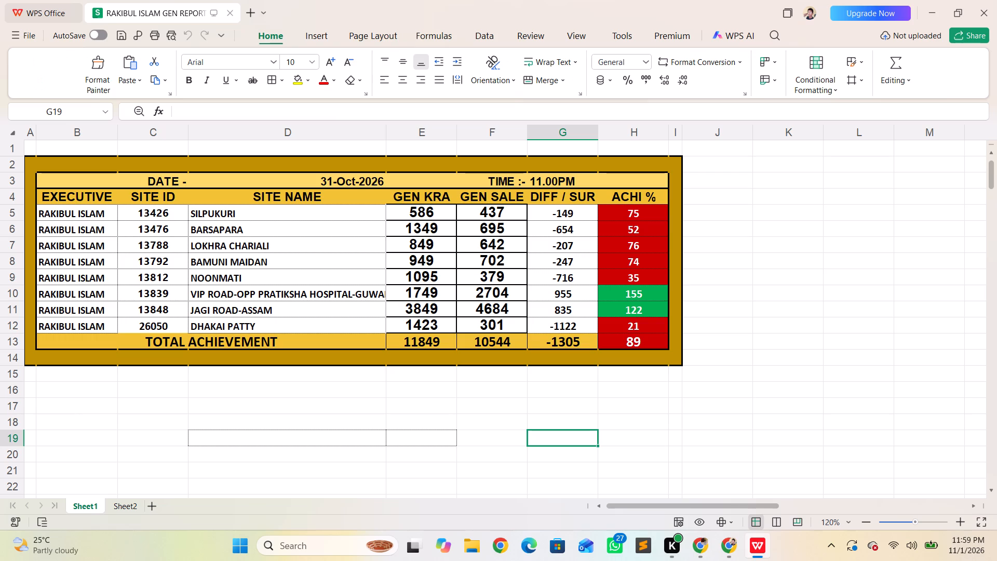
# Paste the copied GEN figures into the GEN SALE column for all eight sites, SILPUKURI through DHAKAI PATTY (F5:F12).
pyautogui.click(482, 218)
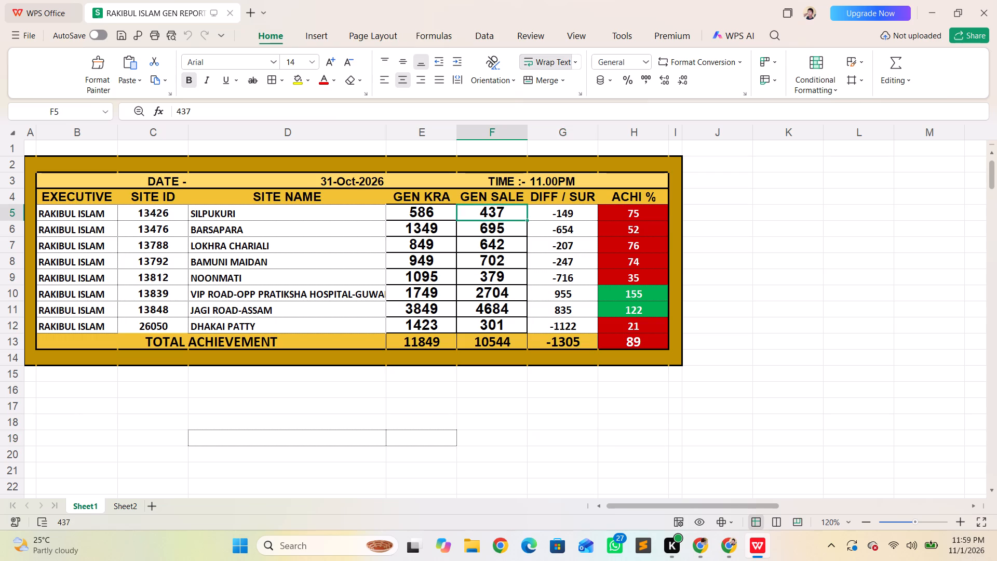
pyautogui.hotkey('shift', 'Down')
pyautogui.hotkey('shift', 'Down')
pyautogui.hotkey('shift', 'Down')
pyautogui.hotkey('shift', 'Down')
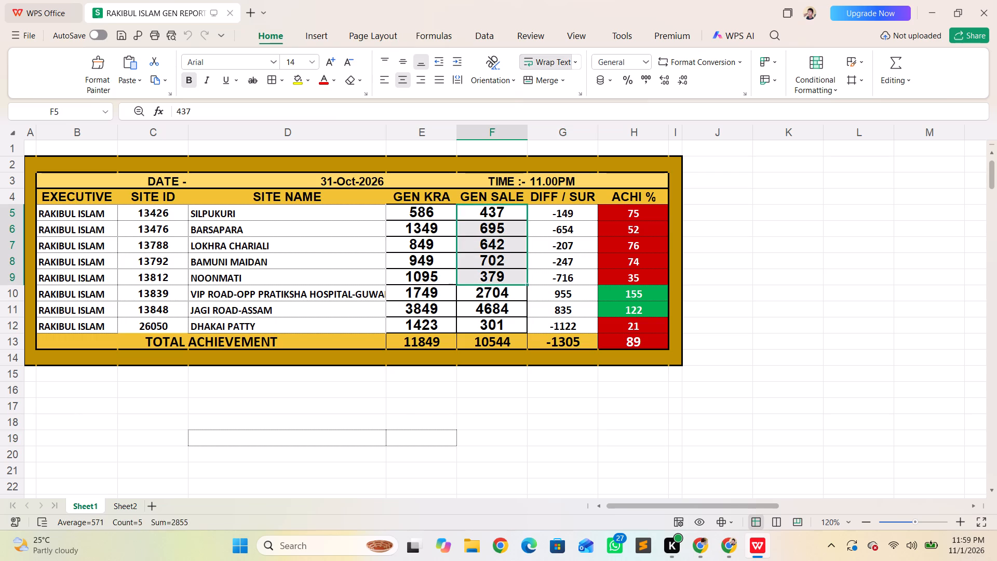
pyautogui.hotkey('shift', 'Down')
pyautogui.hotkey('shift', 'Down')
pyautogui.hotkey('shift', 'Down')
pyautogui.hotkey('ctrl', 'v')
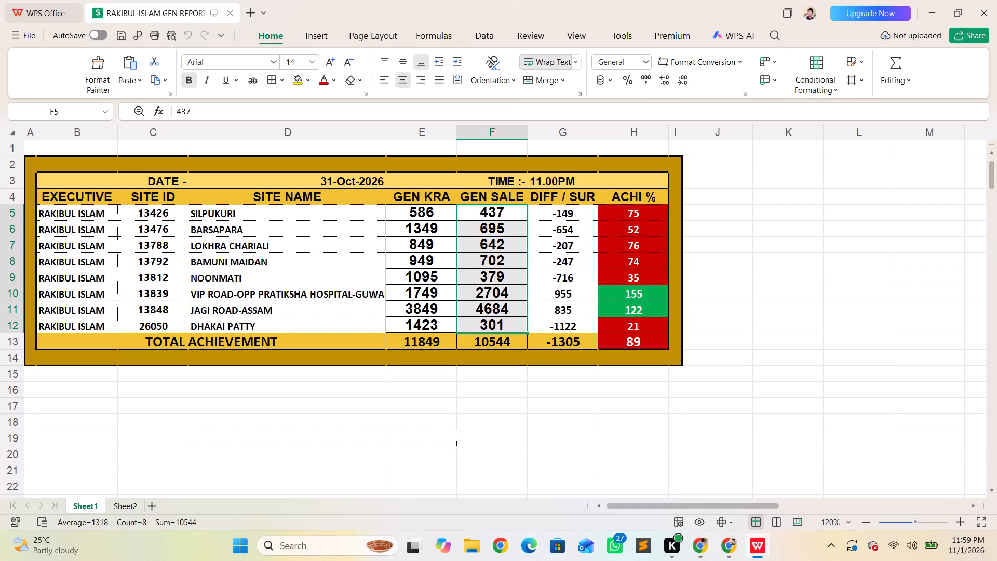
# Set the report date in D3 to 11/01/2026 (1-Nov-2026).
pyautogui.click(351, 183)
pyautogui.click(197, 112)
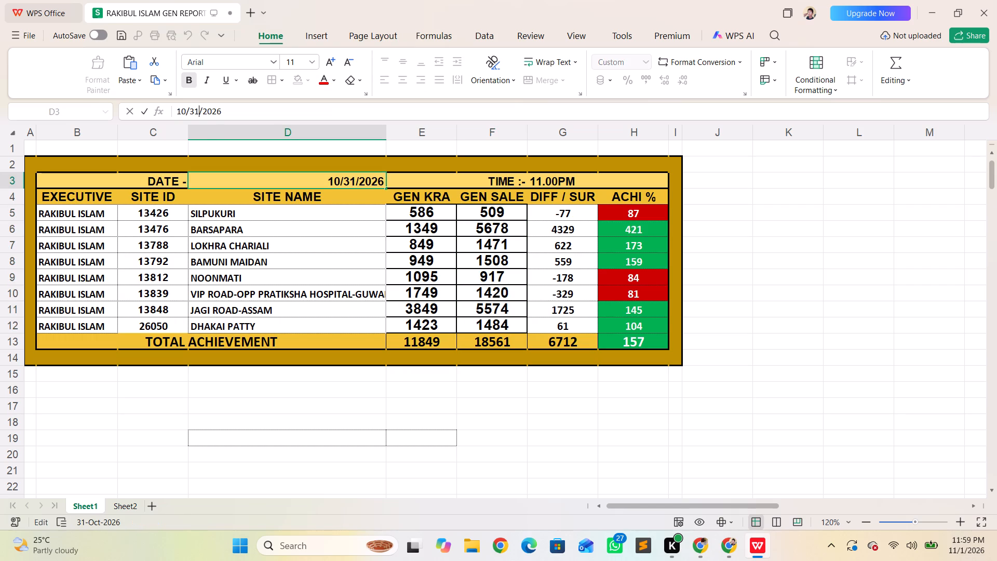
pyautogui.press('BackSpace')
pyautogui.press('BackSpace')
pyautogui.write('01')
pyautogui.press('Left')
pyautogui.press('Left')
pyautogui.press('Left')
pyautogui.press('BackSpace')
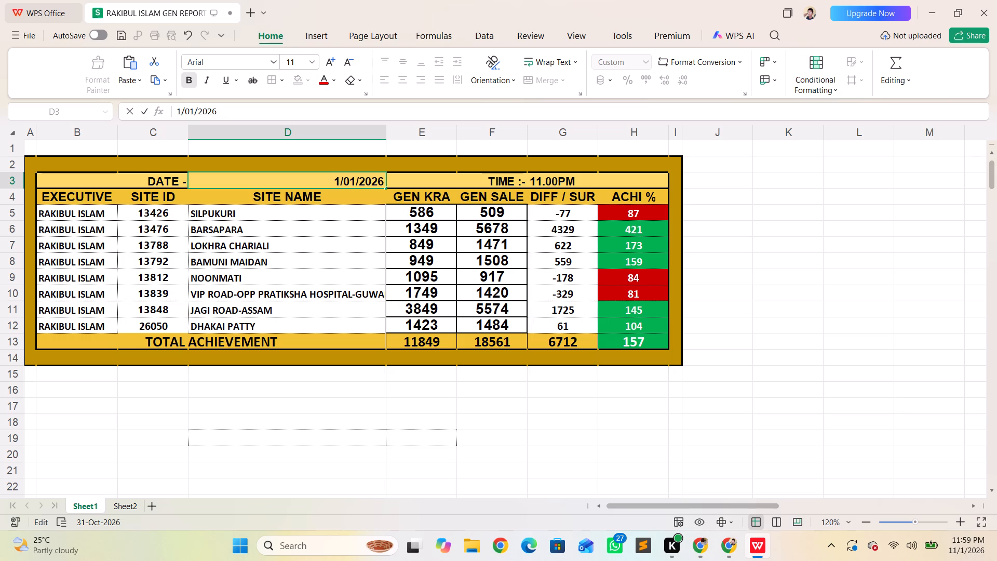
pyautogui.press('1')
pyautogui.click(220, 408)
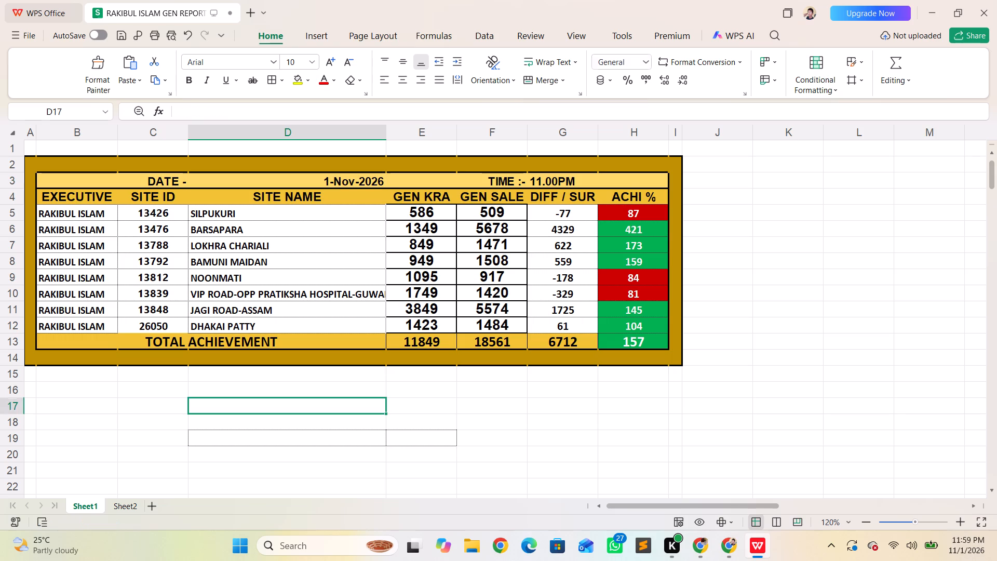
# Copy the whole GEN report table including its gold border, from A2 to I14.
pyautogui.moveTo(34, 166); pyautogui.dragTo(59, 298)
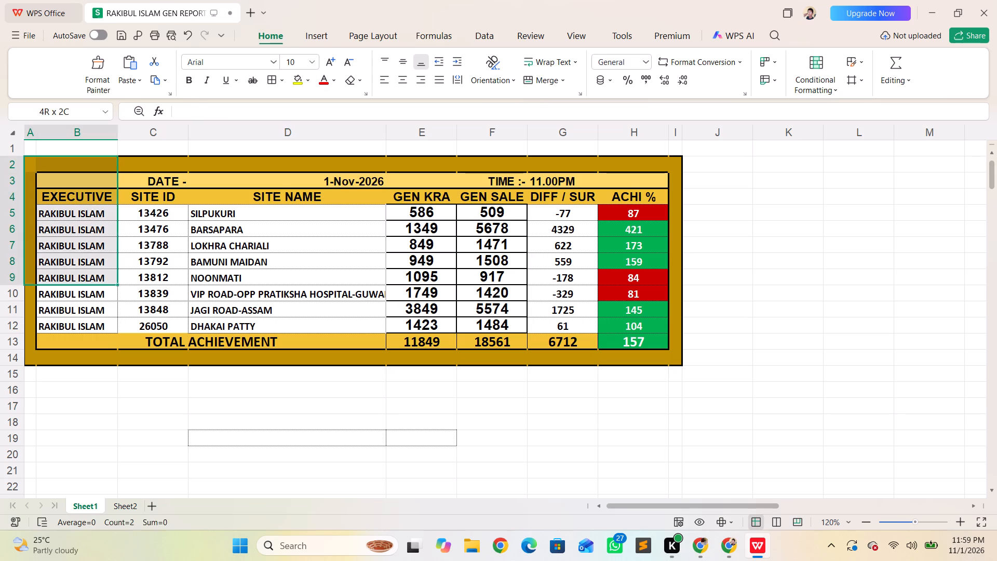
pyautogui.moveTo(59, 298); pyautogui.dragTo(435, 349)
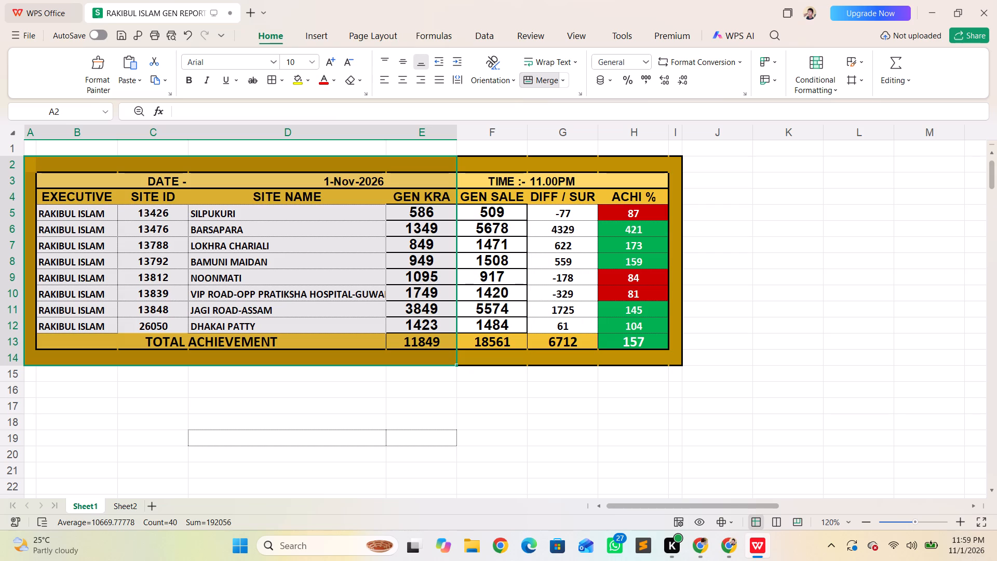
pyautogui.hotkey('shift', 'Down')
pyautogui.hotkey('shift', 'Right')
pyautogui.hotkey('shift', 'Right')
pyautogui.hotkey('shift', 'Right')
pyautogui.hotkey('shift', 'Right')
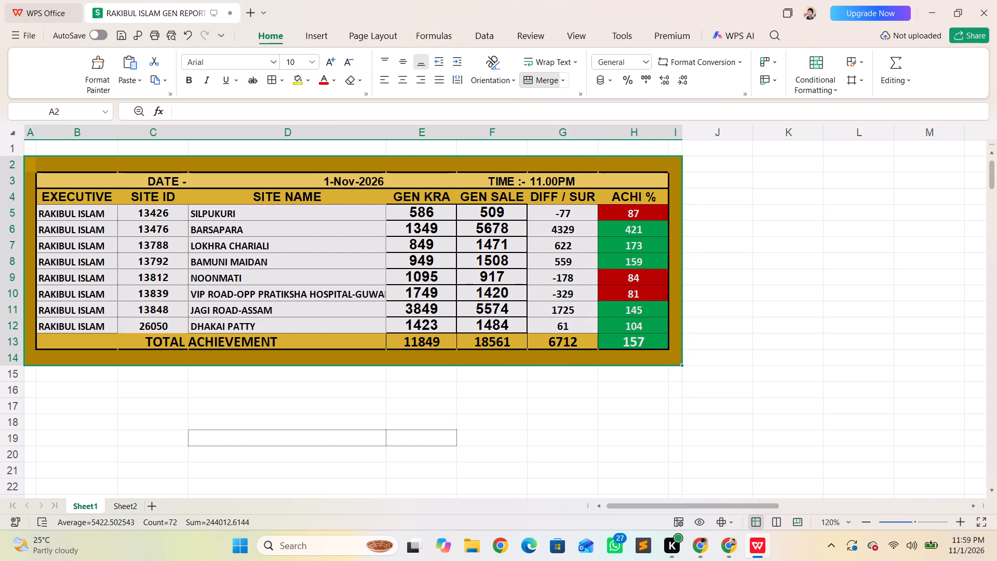
pyautogui.hotkey('ctrl', 'c')
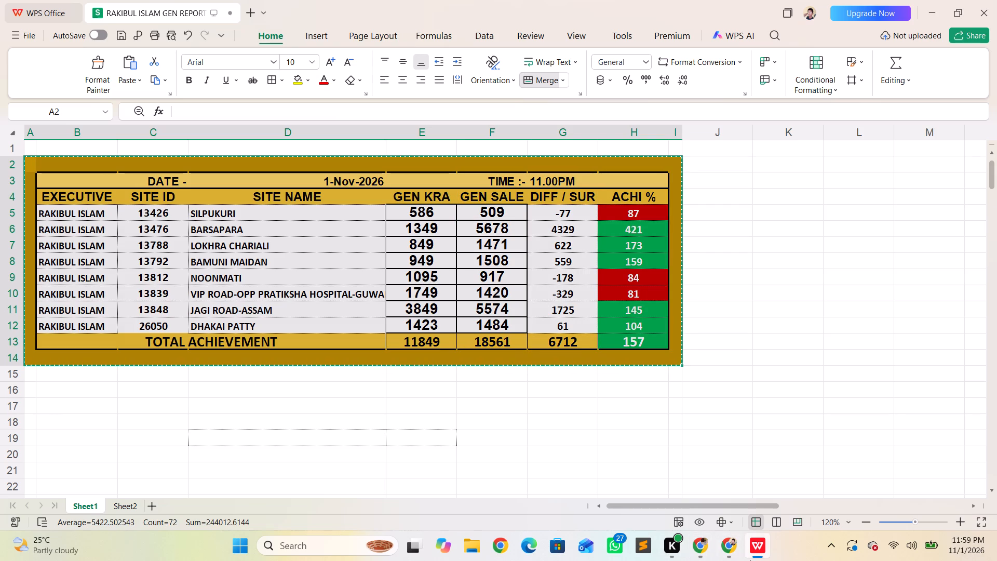
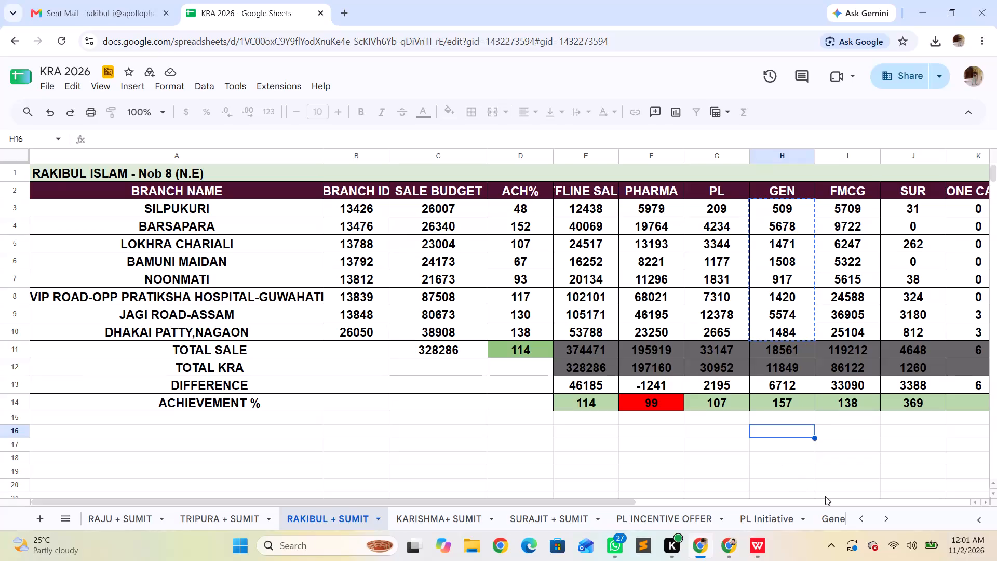
# Look at the KRA sheet, and go to the store-wise sales table at the start of the Daily Sales Fill Here sheet.
pyautogui.tripleClick(860, 515)
pyautogui.tripleClick(860, 515)
pyautogui.click(860, 515)
pyautogui.moveTo(860, 515); pyautogui.dragTo(172, 474)
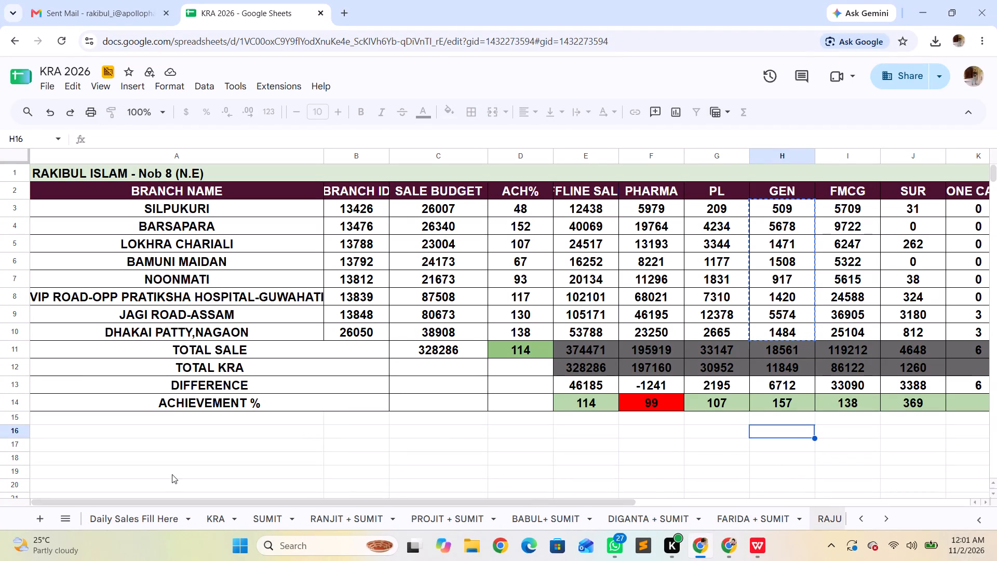
pyautogui.click(212, 514)
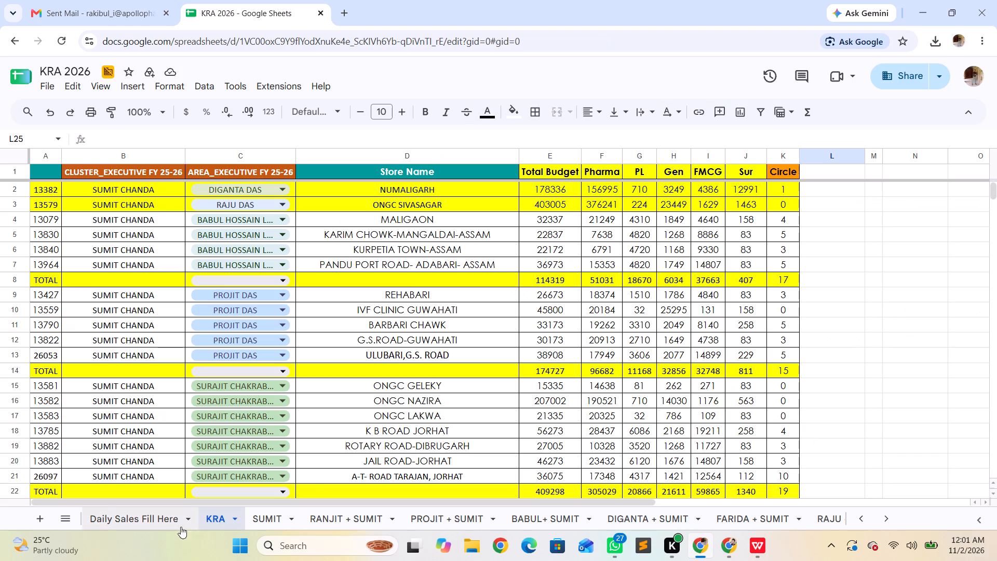
pyautogui.click(144, 513)
pyautogui.hscroll(9, 392, 447)
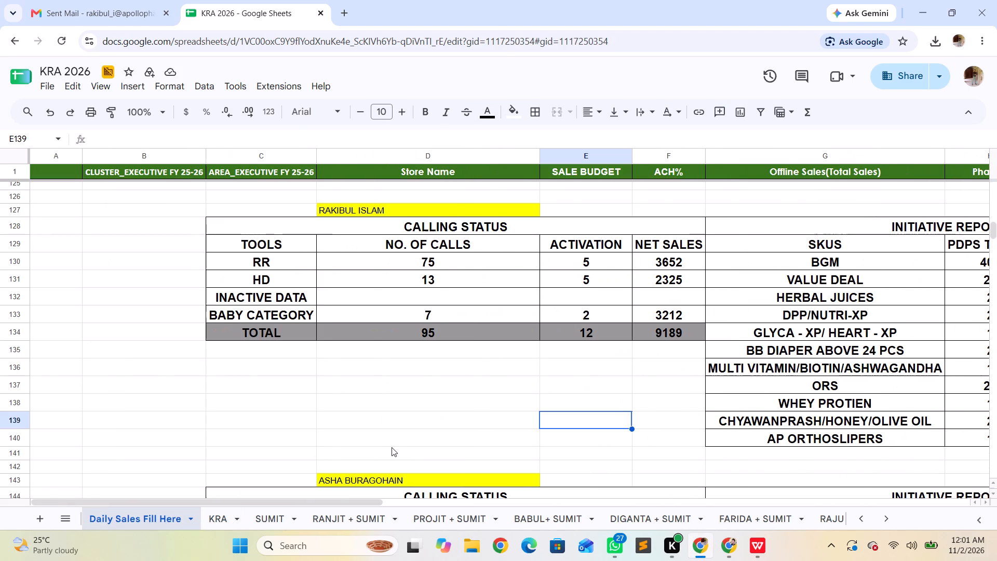
pyautogui.hscroll(3, 392, 447)
pyautogui.scroll(8, 380, 372)
pyautogui.scroll(14, 380, 372)
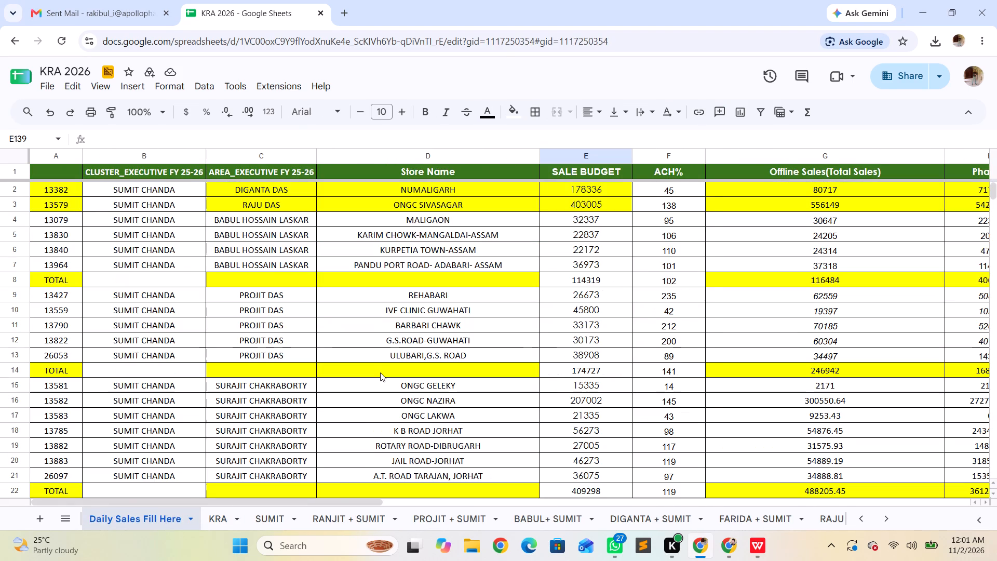